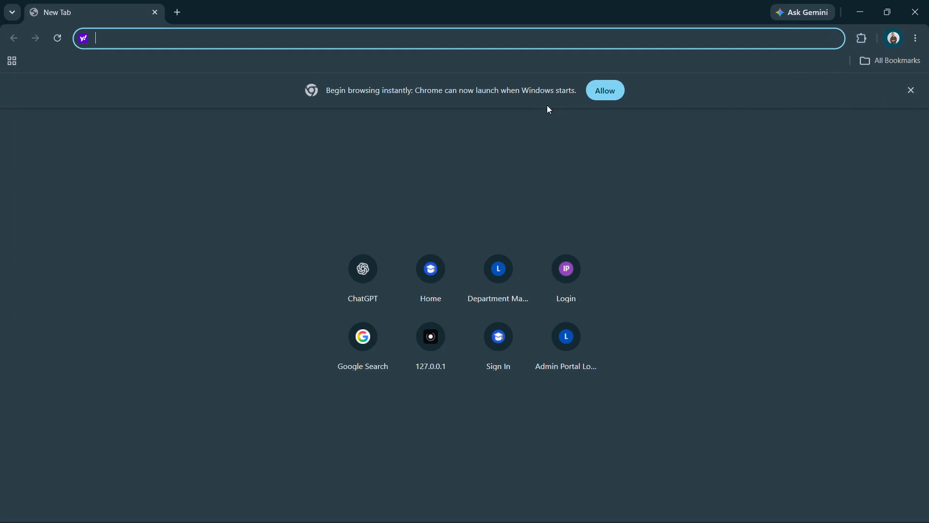
Dismiss the offer to launch Chrome when Windows starts.
{"action": "left_click", "coordinate": [904, 91]}
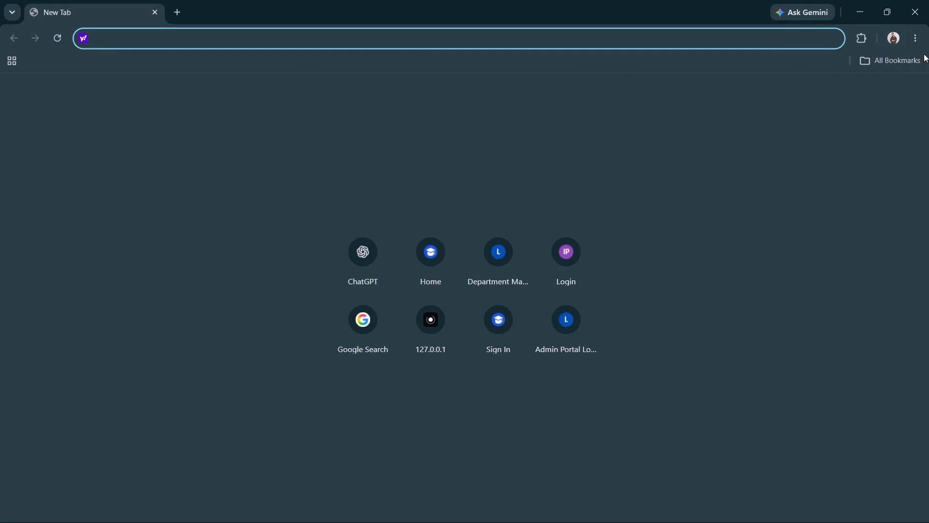
Set Google as the browser's default search engine in the settings.
{"action": "left_click", "coordinate": [918, 46]}
{"action": "left_click", "coordinate": [790, 465]}
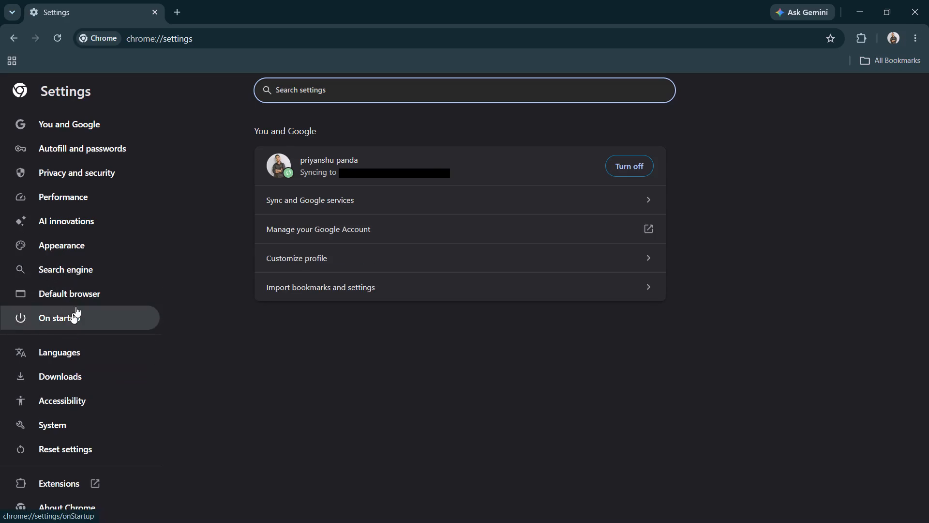
{"action": "left_click", "coordinate": [85, 286]}
{"action": "left_click", "coordinate": [76, 261]}
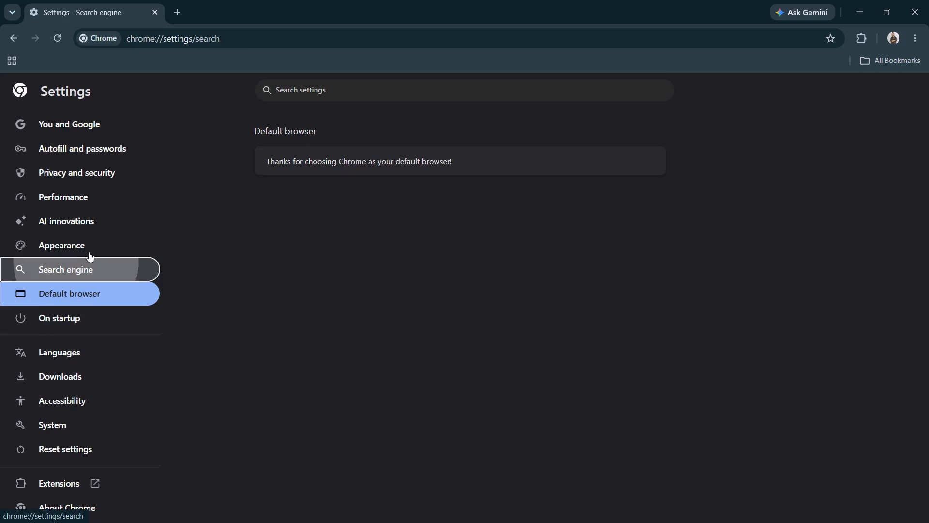
{"action": "left_click", "coordinate": [646, 214]}
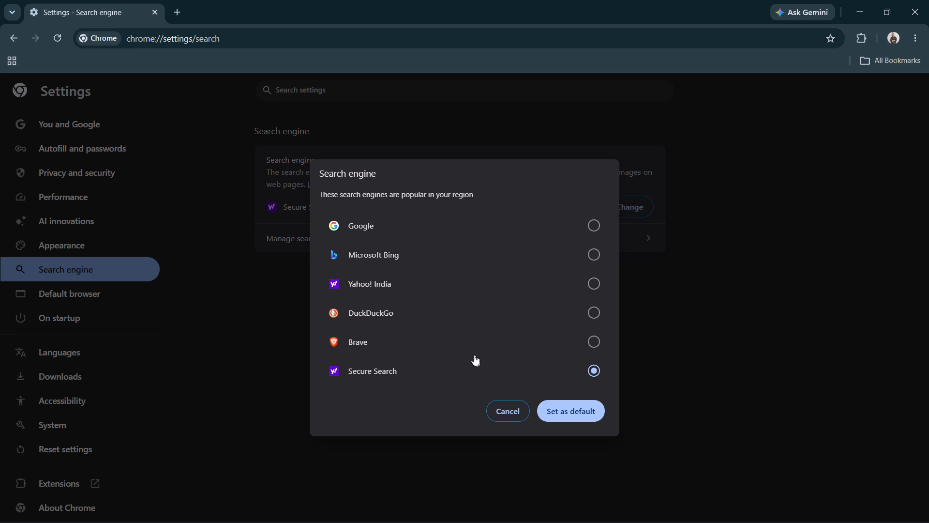
{"action": "left_click", "coordinate": [425, 218]}
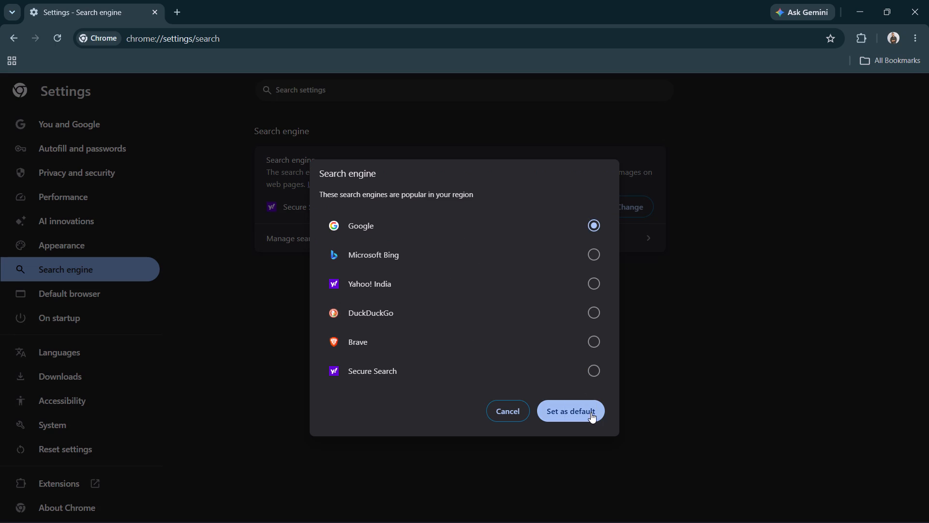
{"action": "left_click", "coordinate": [591, 413]}
Replace the settings tab with a new tab and search Google for "udyam registration".
{"action": "left_click", "coordinate": [172, 11]}
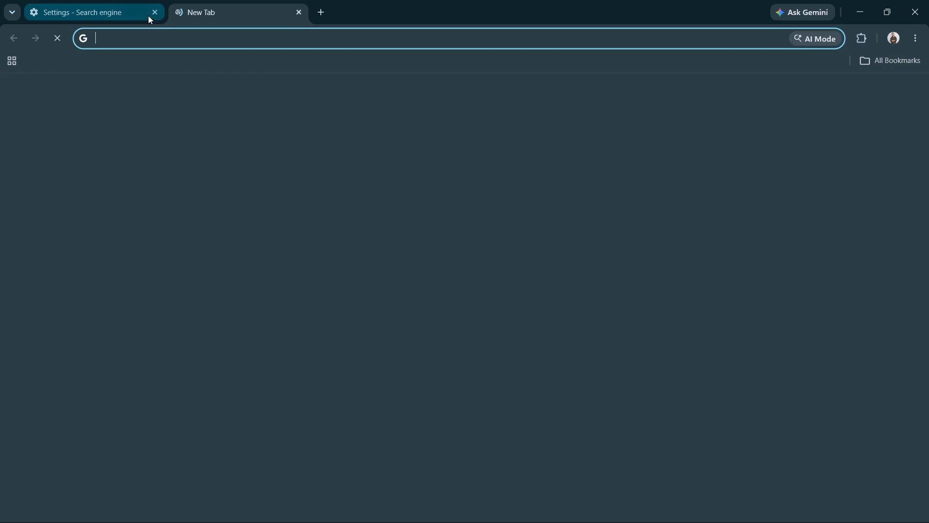
{"action": "left_click", "coordinate": [154, 12]}
{"action": "left_click", "coordinate": [359, 240]}
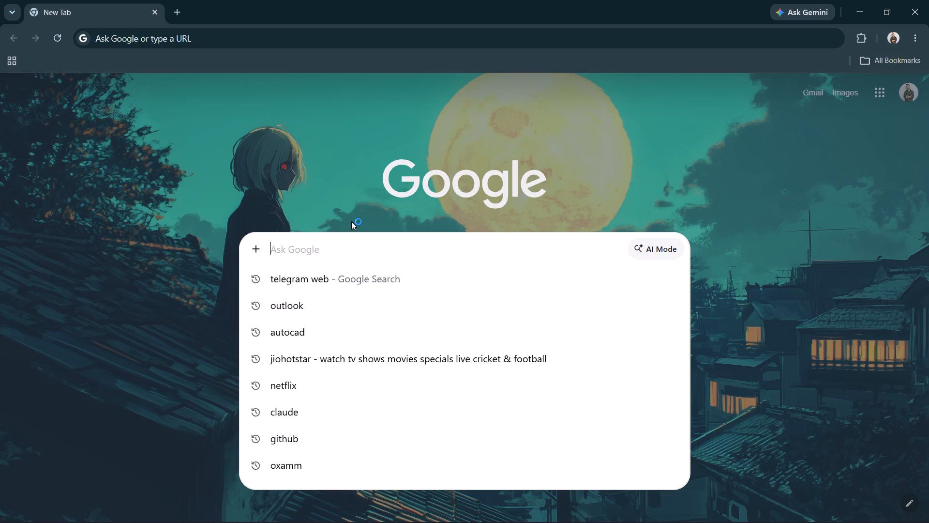
{"action": "type", "text": "udya"}
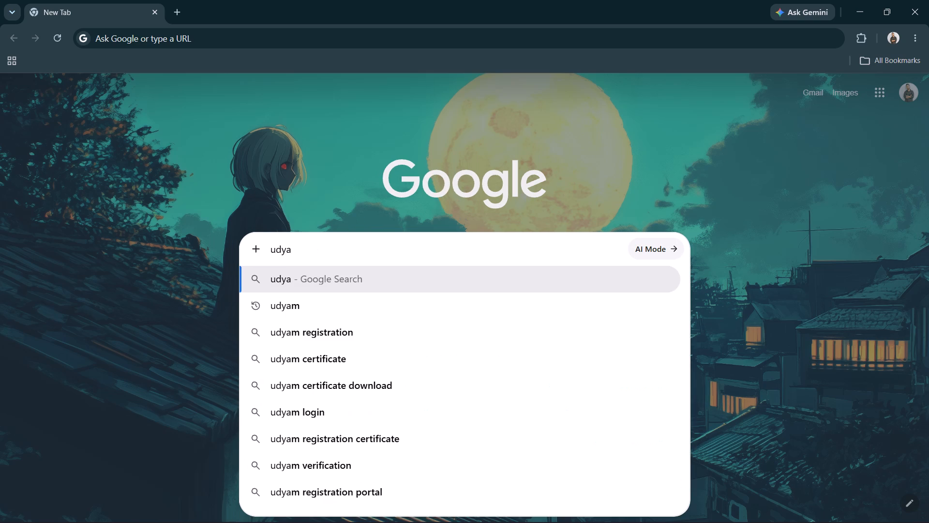
{"action": "left_click", "coordinate": [331, 338]}
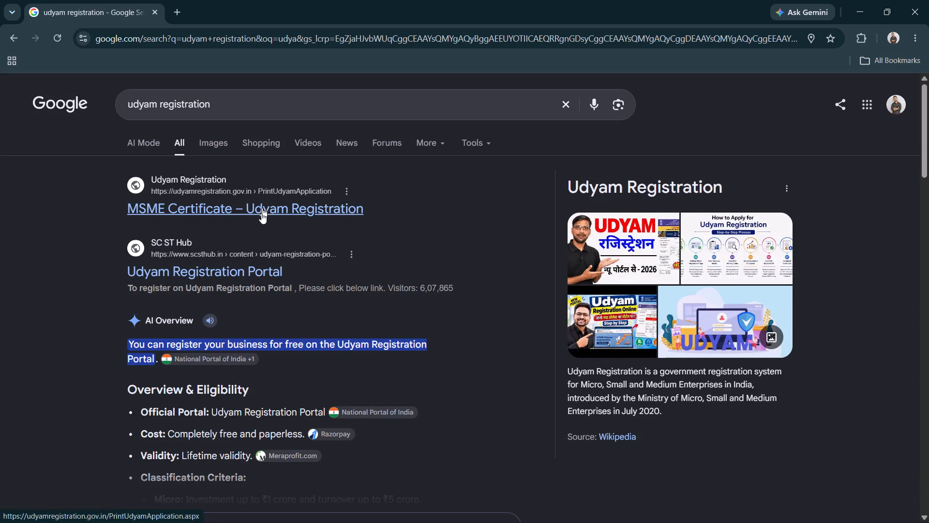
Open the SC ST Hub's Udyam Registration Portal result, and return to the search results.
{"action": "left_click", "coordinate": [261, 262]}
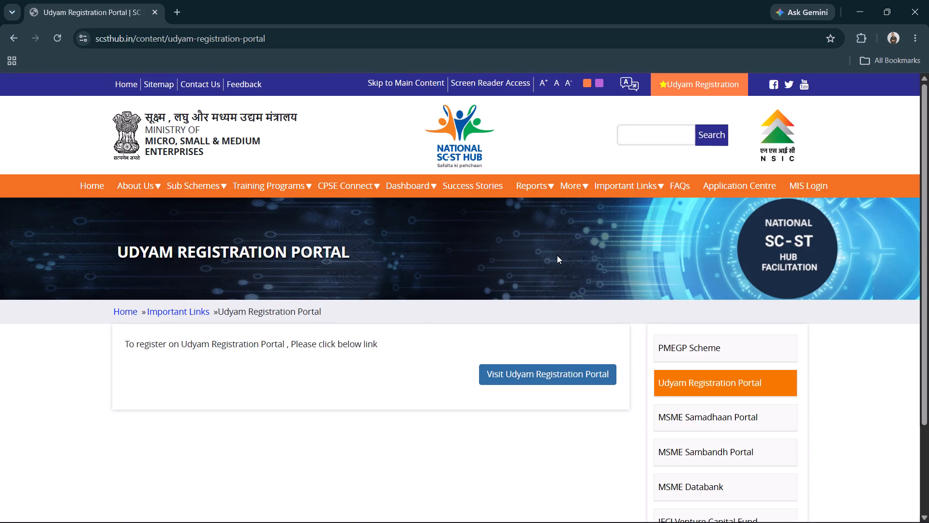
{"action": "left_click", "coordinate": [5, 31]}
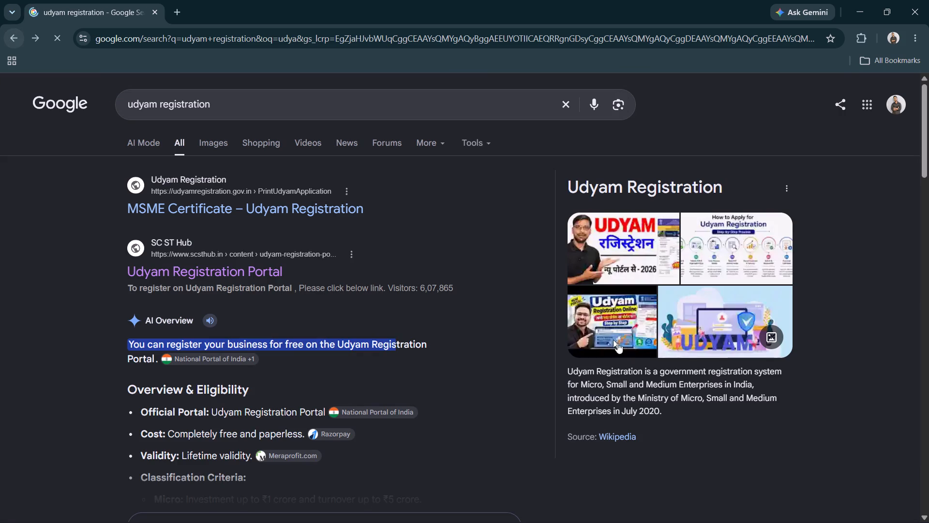
Open the "MSME Certificate – Udyam Registration" result from udyamregistration.gov.in.
{"action": "left_click", "coordinate": [319, 212]}
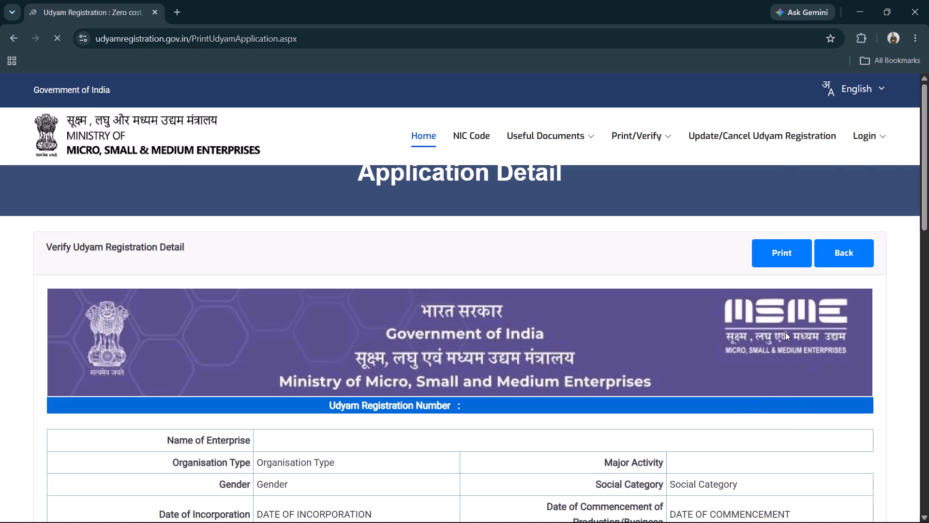
Examine the Udyam application detail page, from the enterprise details through the official address and classification codes to the footer.
{"action": "scroll", "coordinate": [897, 281], "scroll_direction": "down", "scroll_amount": 1}
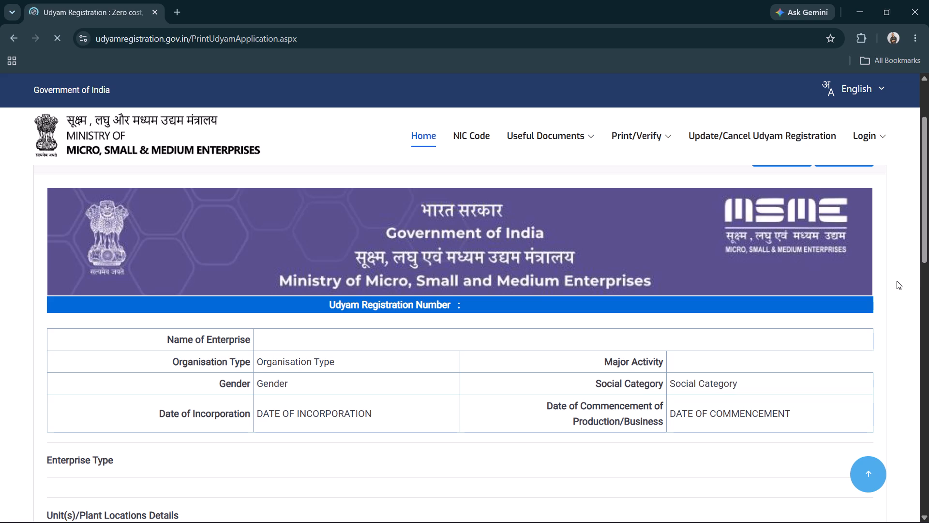
{"action": "scroll", "coordinate": [897, 281], "scroll_direction": "down", "scroll_amount": 1}
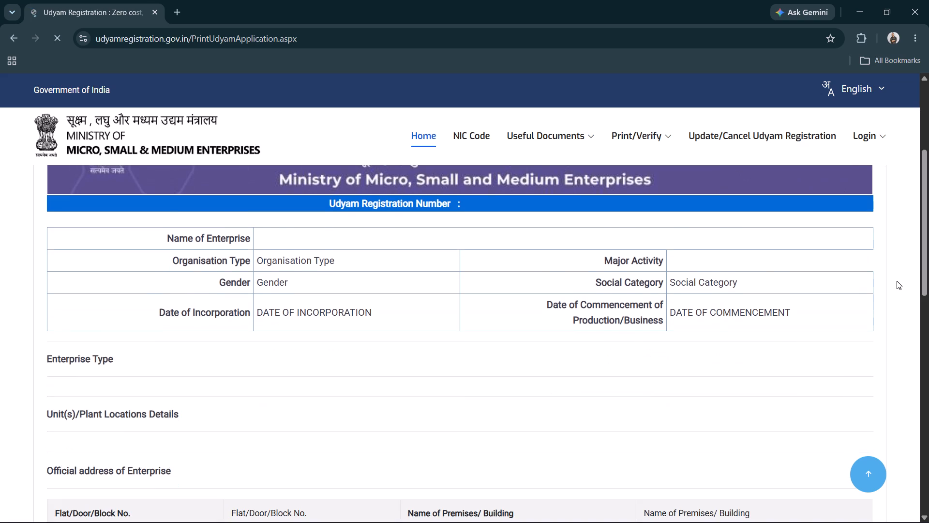
{"action": "scroll", "coordinate": [897, 281], "scroll_direction": "down", "scroll_amount": 3}
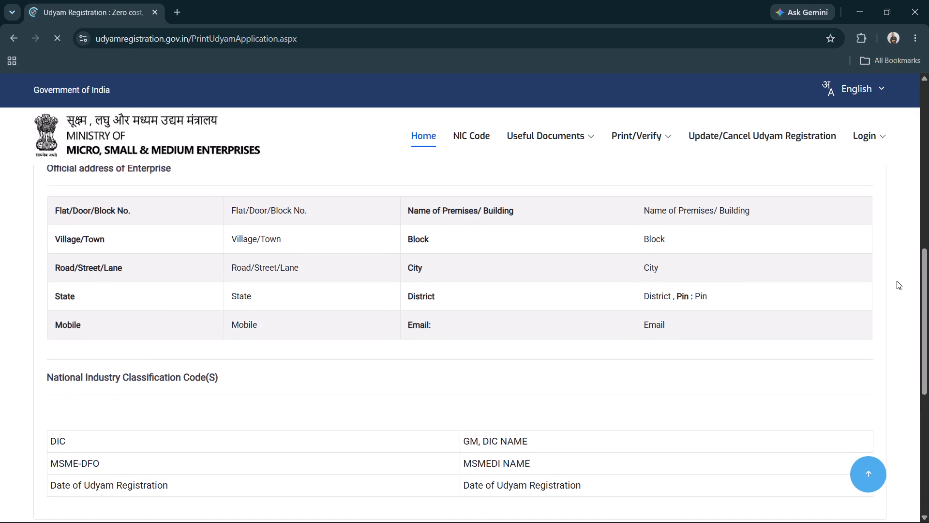
{"action": "scroll", "coordinate": [897, 281], "scroll_direction": "down", "scroll_amount": 2}
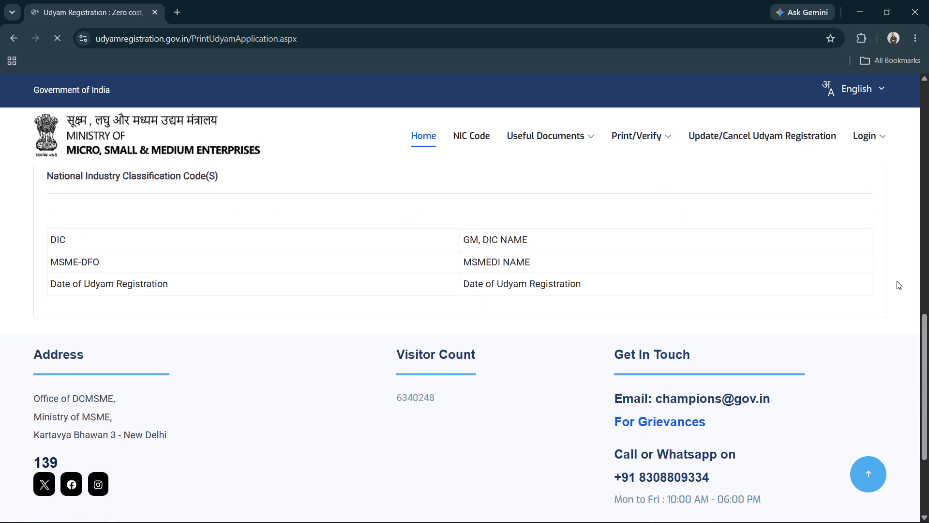
{"action": "scroll", "coordinate": [897, 281], "scroll_direction": "down", "scroll_amount": 1}
{"action": "scroll", "coordinate": [897, 281], "scroll_direction": "up", "scroll_amount": 6}
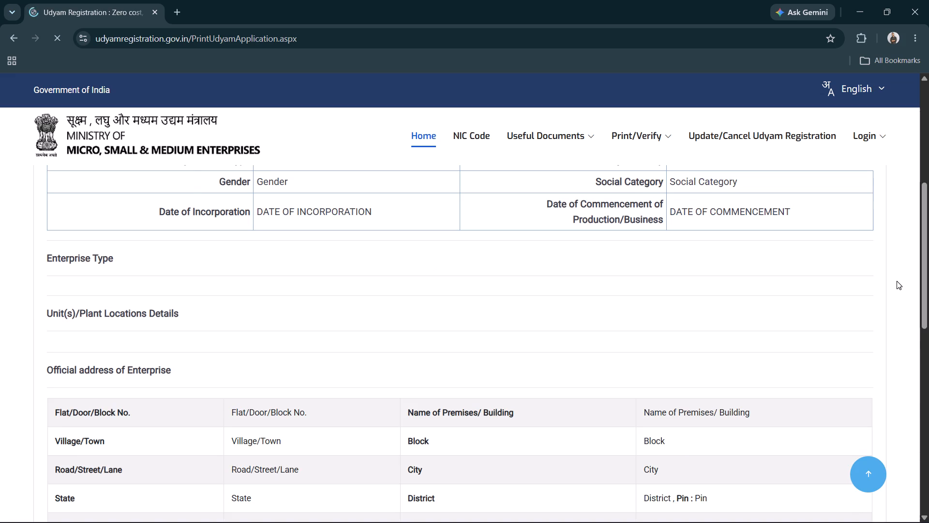
{"action": "scroll", "coordinate": [897, 281], "scroll_direction": "up", "scroll_amount": 3}
{"action": "scroll", "coordinate": [897, 281], "scroll_direction": "down", "scroll_amount": 1}
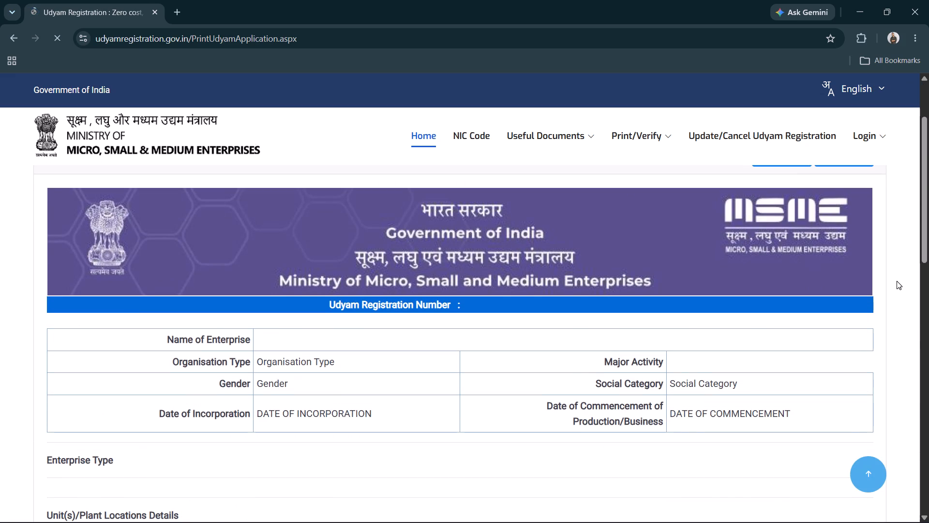
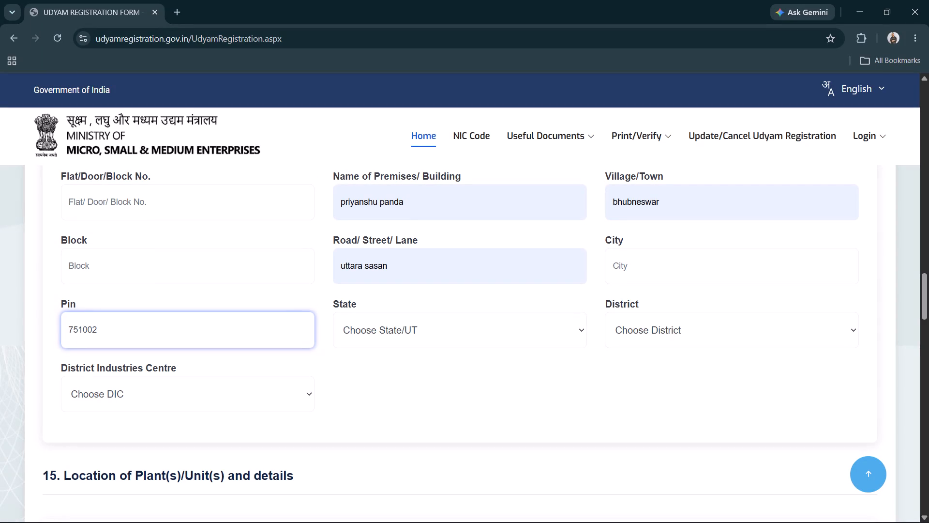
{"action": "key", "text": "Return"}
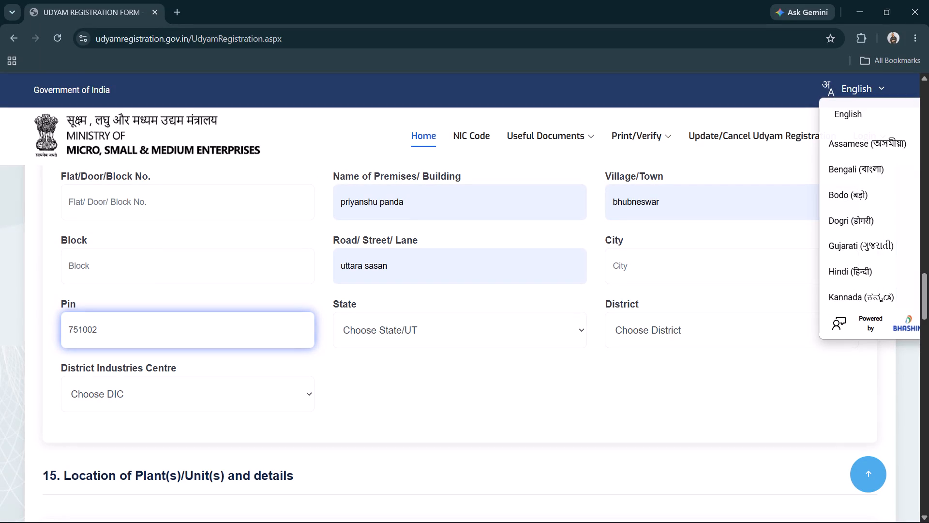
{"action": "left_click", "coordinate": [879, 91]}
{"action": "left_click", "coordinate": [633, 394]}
Select 25. ODISHA as the state and 19. KHORDHA as the district in the Official Address of Enterprise section.
{"action": "left_click", "coordinate": [651, 264]}
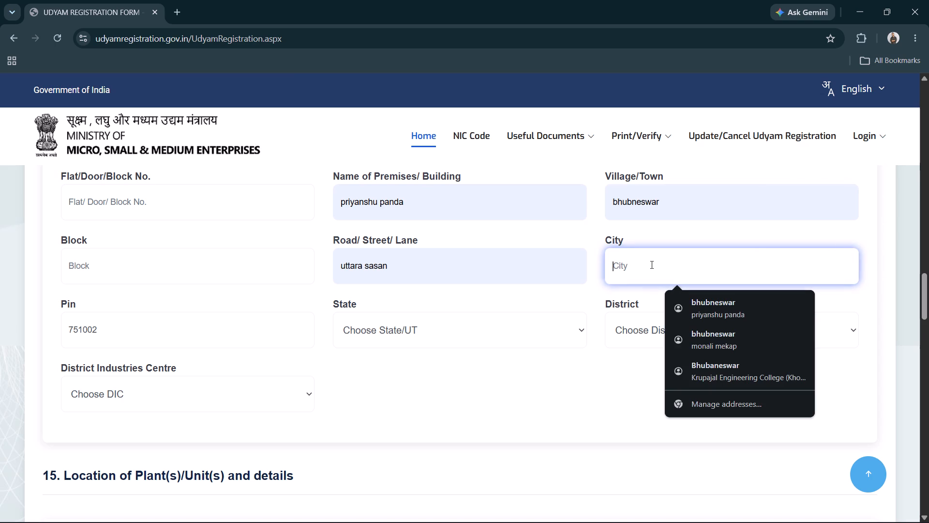
{"action": "left_click", "coordinate": [517, 332]}
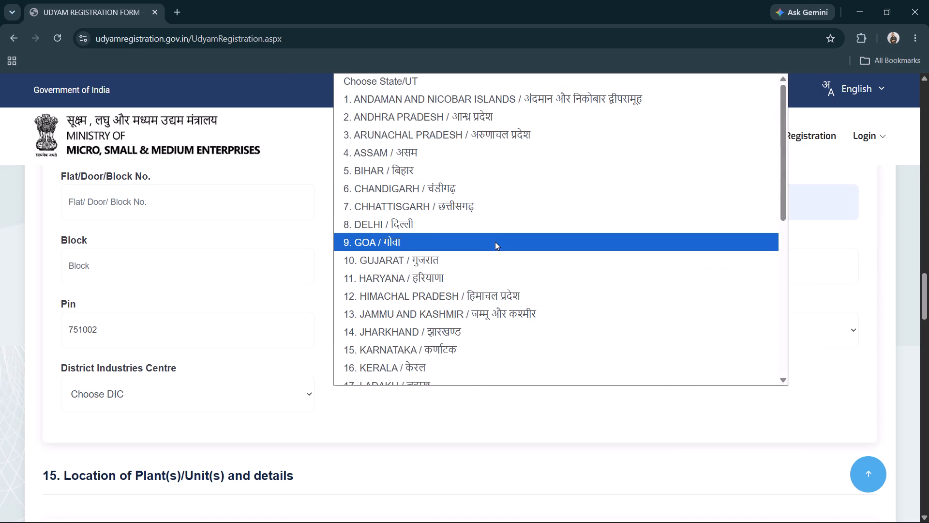
{"action": "scroll", "coordinate": [489, 270], "scroll_direction": "down", "scroll_amount": 2}
{"action": "scroll", "coordinate": [445, 245], "scroll_direction": "down", "scroll_amount": 5}
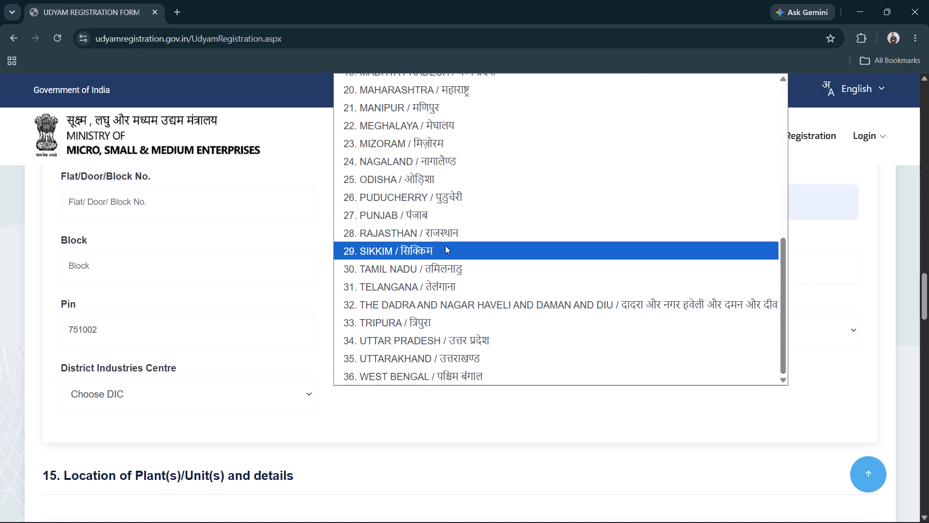
{"action": "scroll", "coordinate": [445, 246], "scroll_direction": "down", "scroll_amount": 2}
{"action": "scroll", "coordinate": [445, 246], "scroll_direction": "up", "scroll_amount": 1}
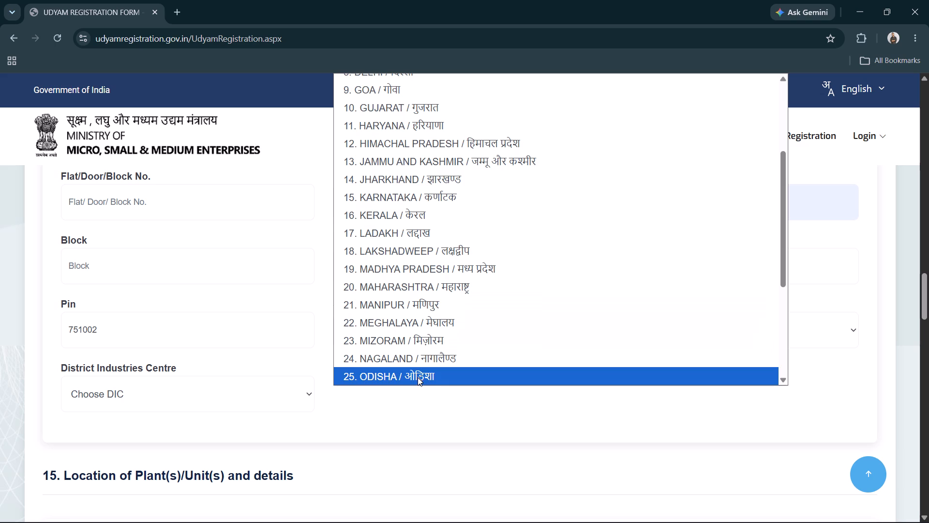
{"action": "left_click", "coordinate": [418, 377]}
{"action": "left_click", "coordinate": [732, 337]}
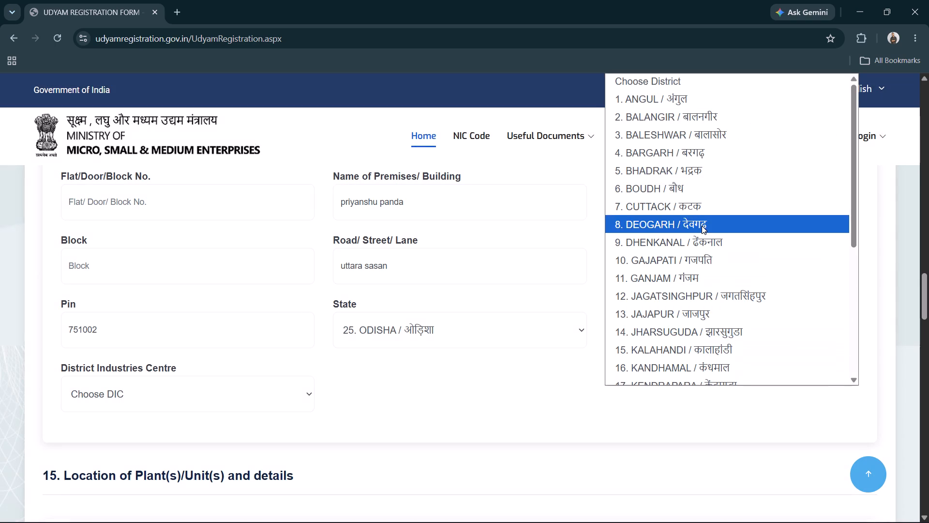
{"action": "scroll", "coordinate": [697, 345], "scroll_direction": "down", "scroll_amount": 1}
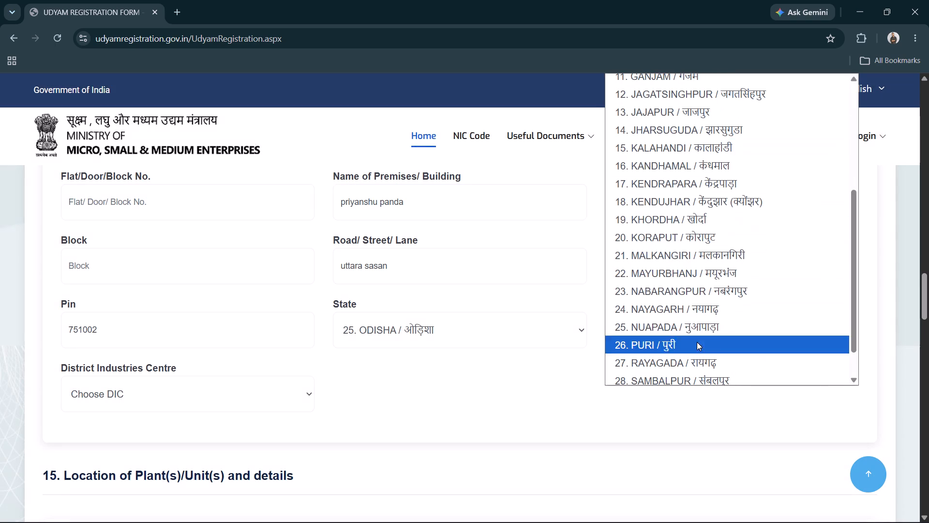
{"action": "left_click", "coordinate": [695, 225]}
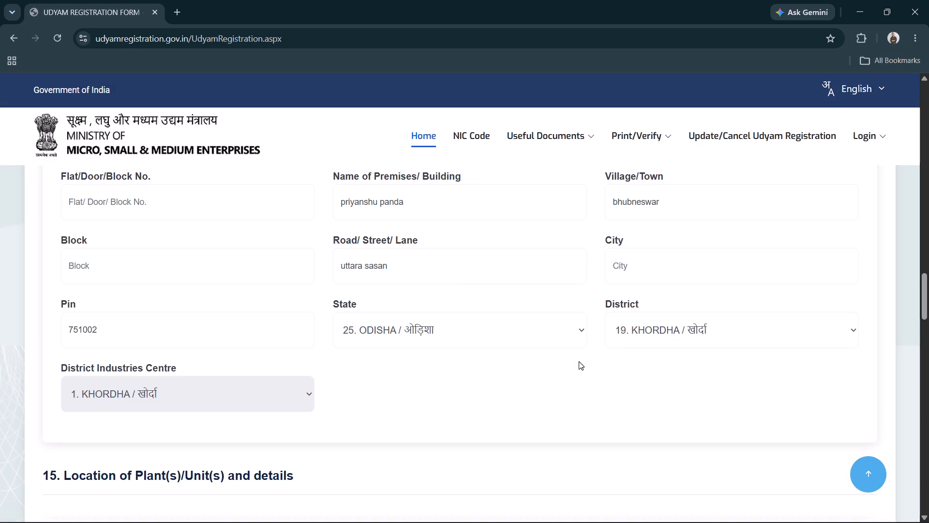
Fill in the City and Block fields of the enterprise's official address.
{"action": "left_click", "coordinate": [662, 268]}
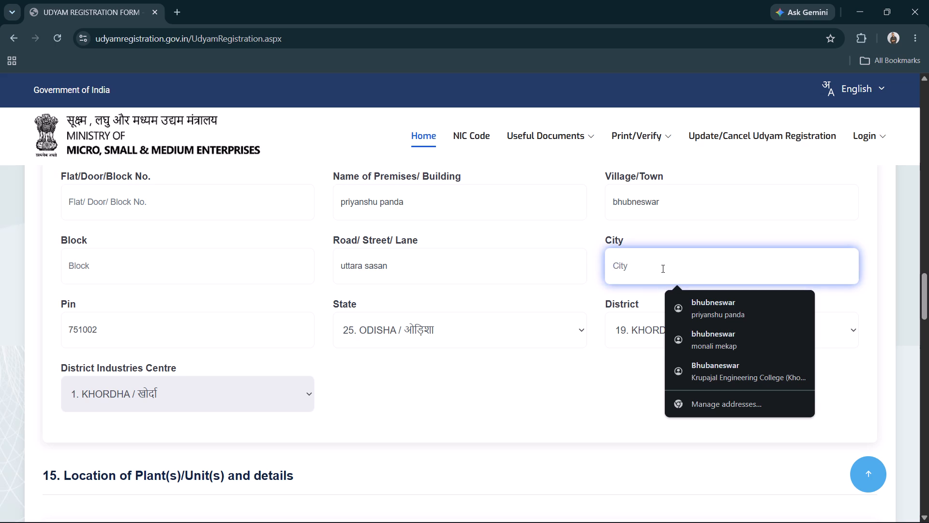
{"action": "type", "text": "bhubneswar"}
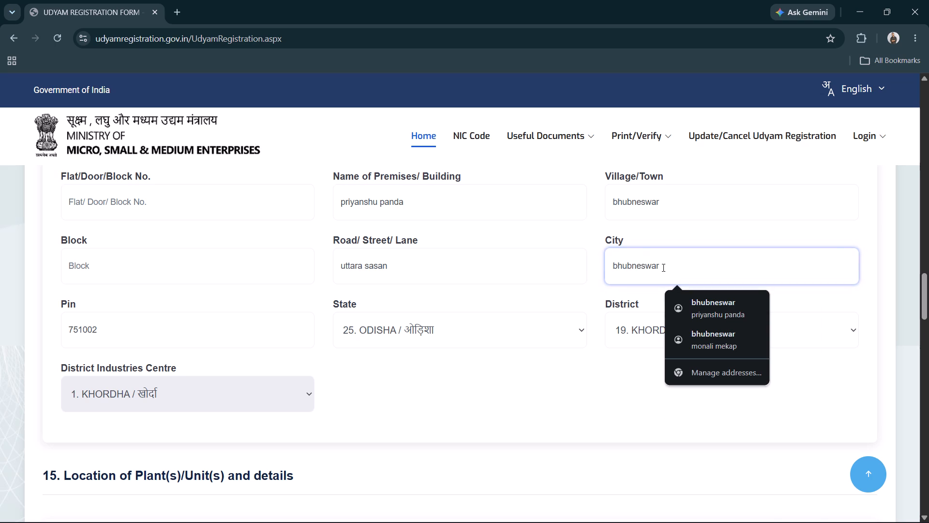
{"action": "left_click", "coordinate": [586, 233]}
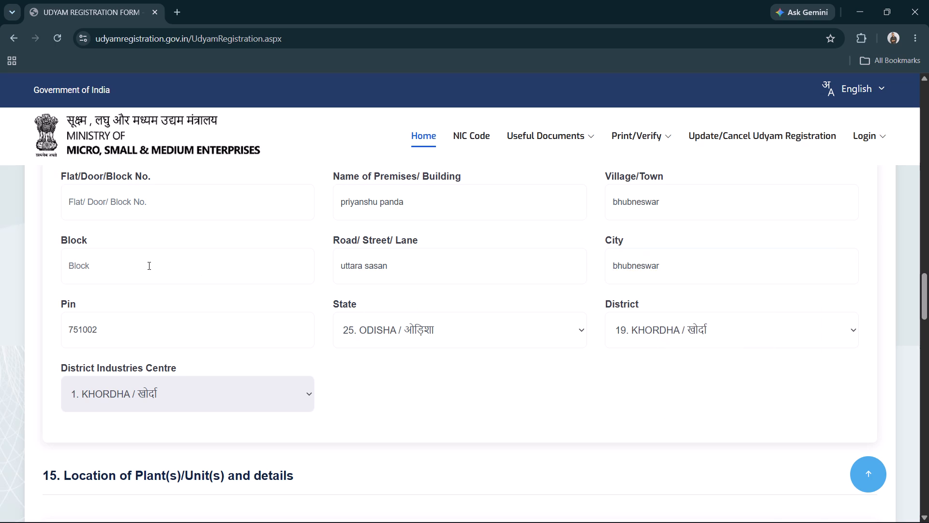
{"action": "left_click", "coordinate": [147, 265]}
{"action": "scroll", "coordinate": [422, 246], "scroll_direction": "up", "scroll_amount": 1}
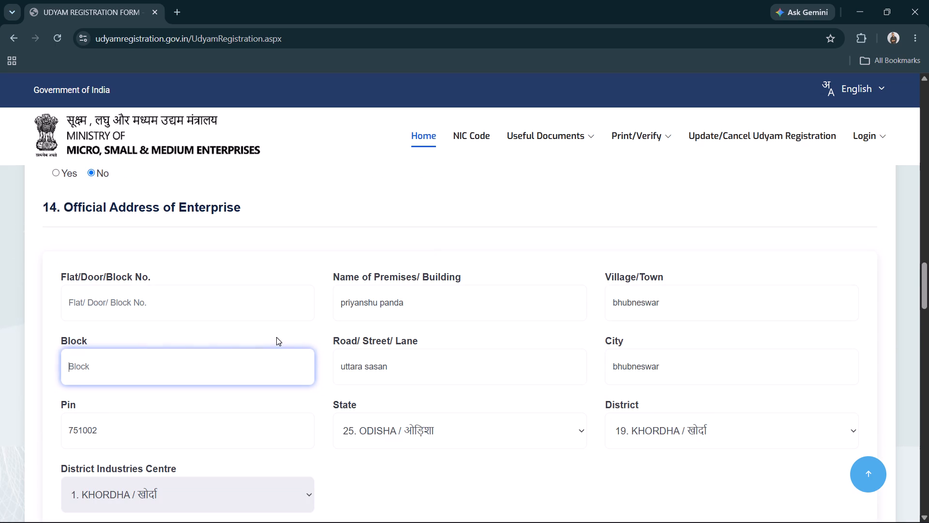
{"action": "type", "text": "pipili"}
Enter the house number in the Flat/Door/Block No. field of the enterprise's official address.
{"action": "left_click", "coordinate": [126, 294]}
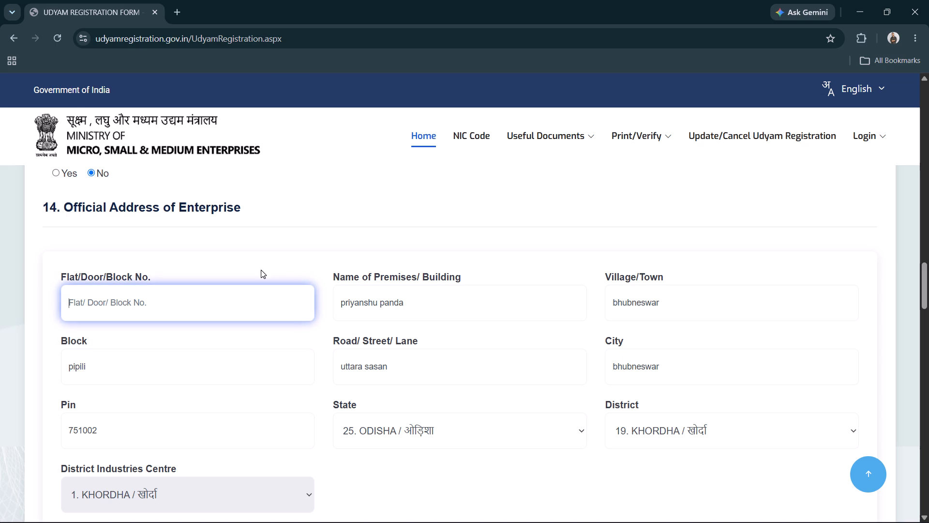
{"action": "scroll", "coordinate": [261, 270], "scroll_direction": "down", "scroll_amount": 2}
{"action": "scroll", "coordinate": [325, 291], "scroll_direction": "down", "scroll_amount": 2}
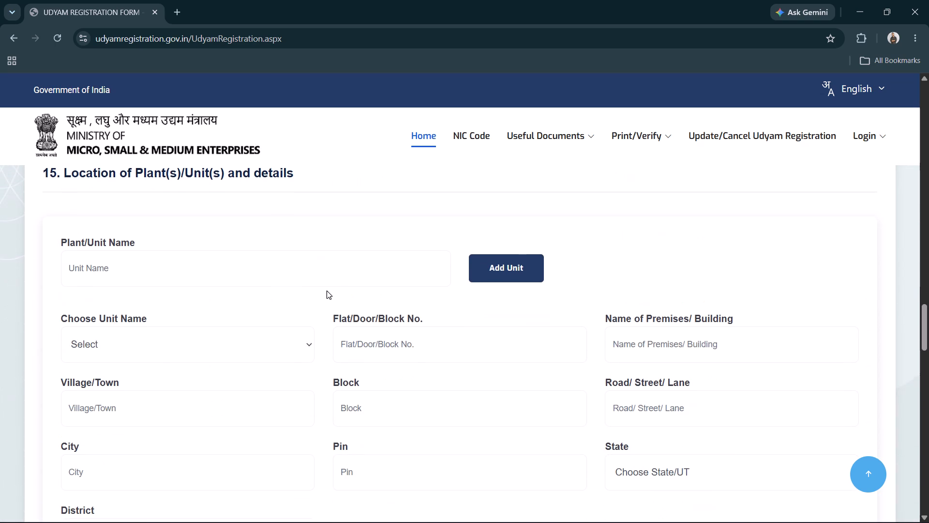
{"action": "scroll", "coordinate": [349, 277], "scroll_direction": "up", "scroll_amount": 4}
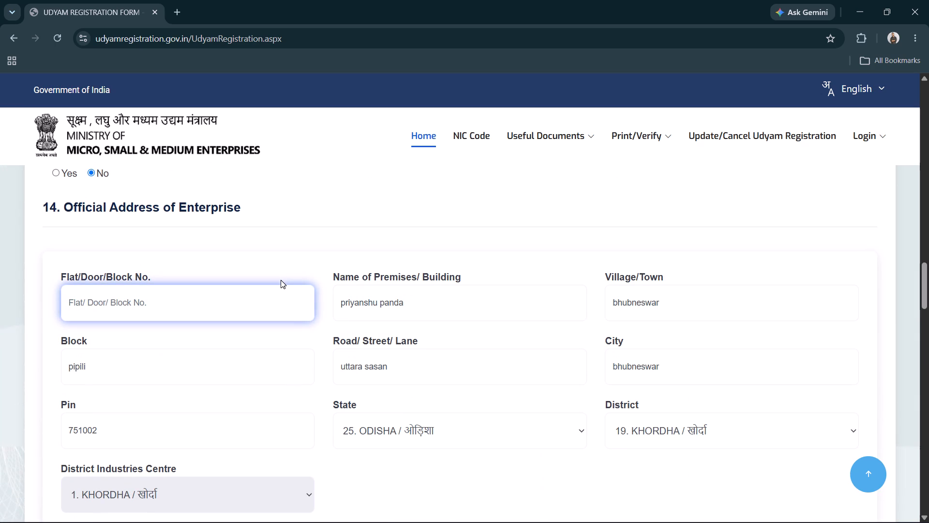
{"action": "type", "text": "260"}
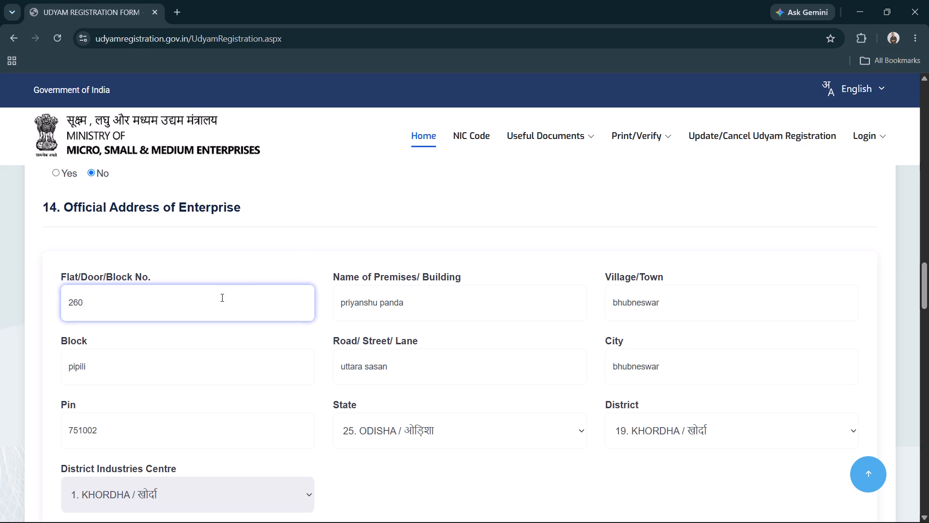
{"action": "left_click", "coordinate": [431, 237]}
Replace the personal name in the official address's Name of Premises/Building field with the locality name.
{"action": "scroll", "coordinate": [448, 270], "scroll_direction": "down", "scroll_amount": 3}
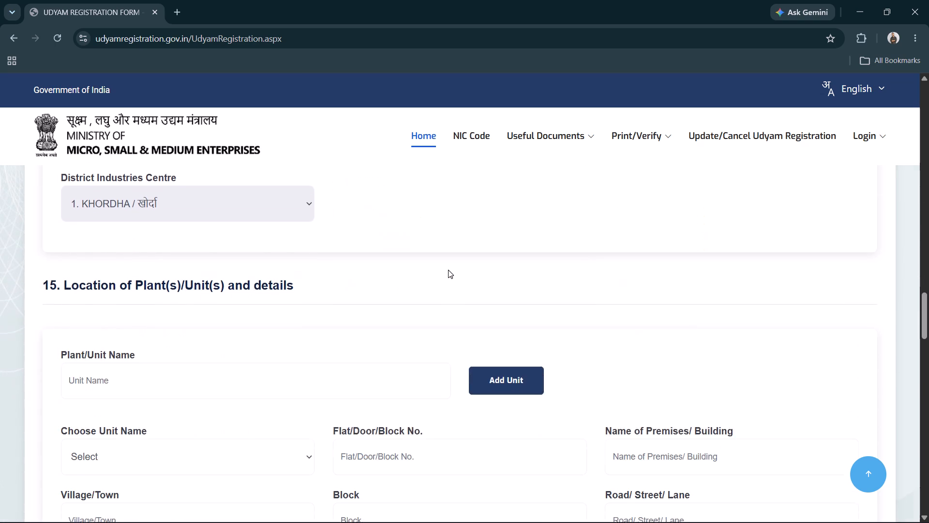
{"action": "scroll", "coordinate": [448, 270], "scroll_direction": "down", "scroll_amount": 1}
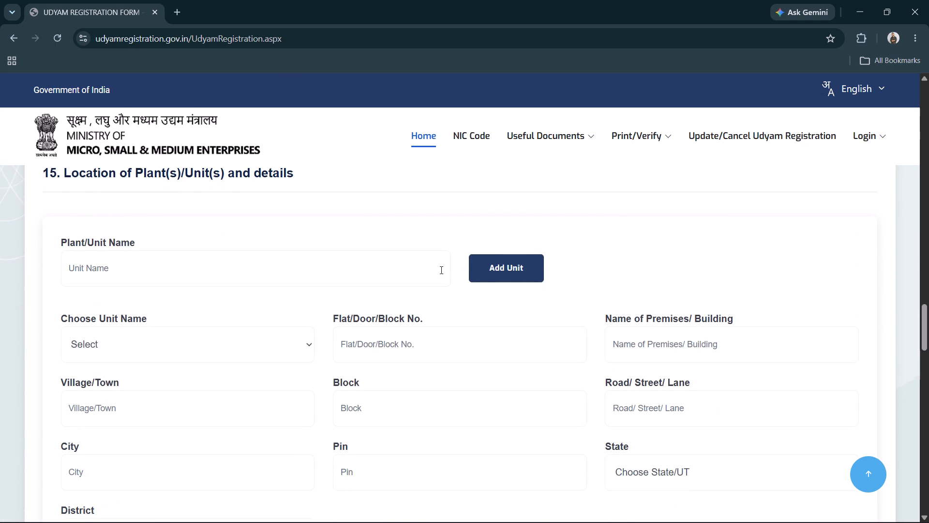
{"action": "scroll", "coordinate": [439, 270], "scroll_direction": "down", "scroll_amount": 1}
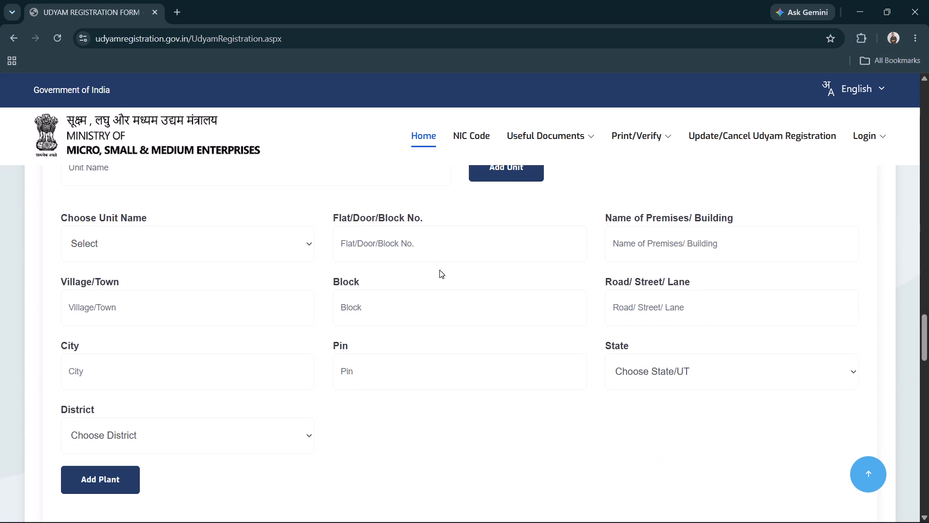
{"action": "scroll", "coordinate": [439, 270], "scroll_direction": "up", "scroll_amount": 5}
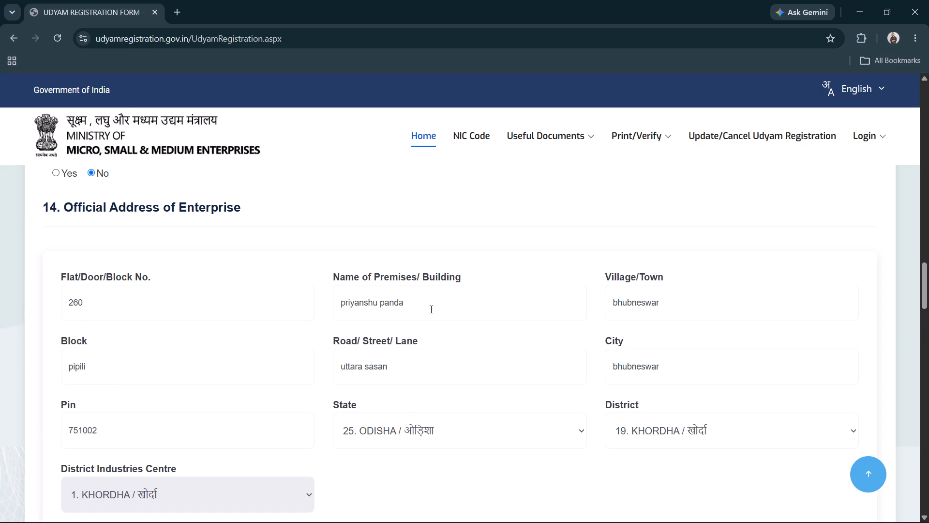
{"action": "left_click_drag", "start_coordinate": [429, 304], "coordinate": [318, 299]}
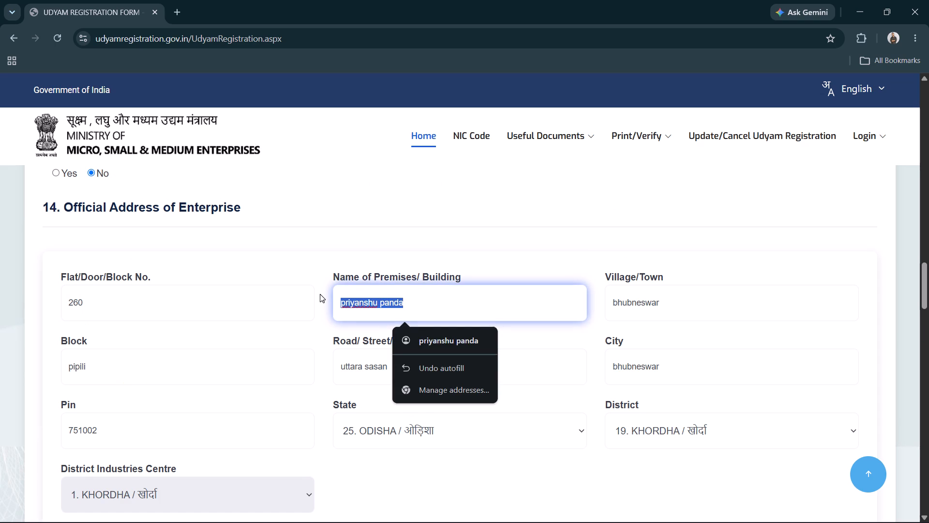
{"action": "key", "text": "BackSpace"}
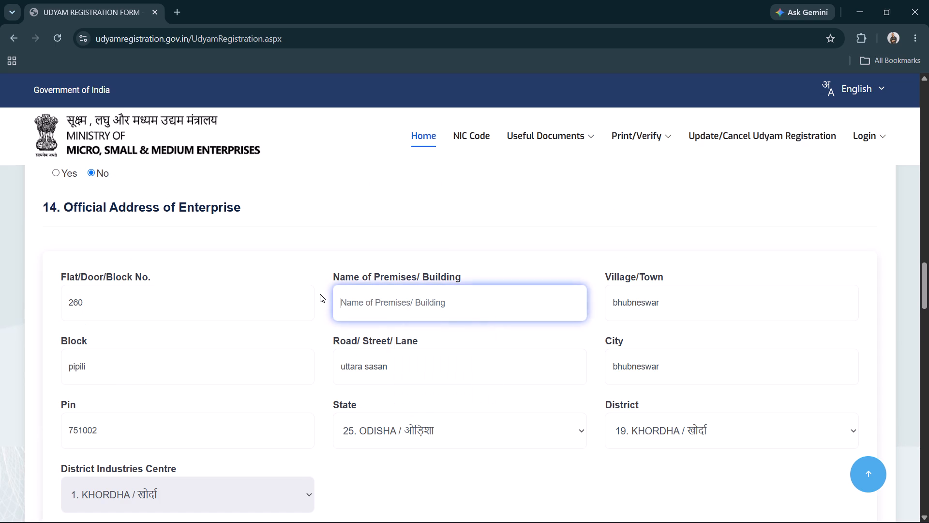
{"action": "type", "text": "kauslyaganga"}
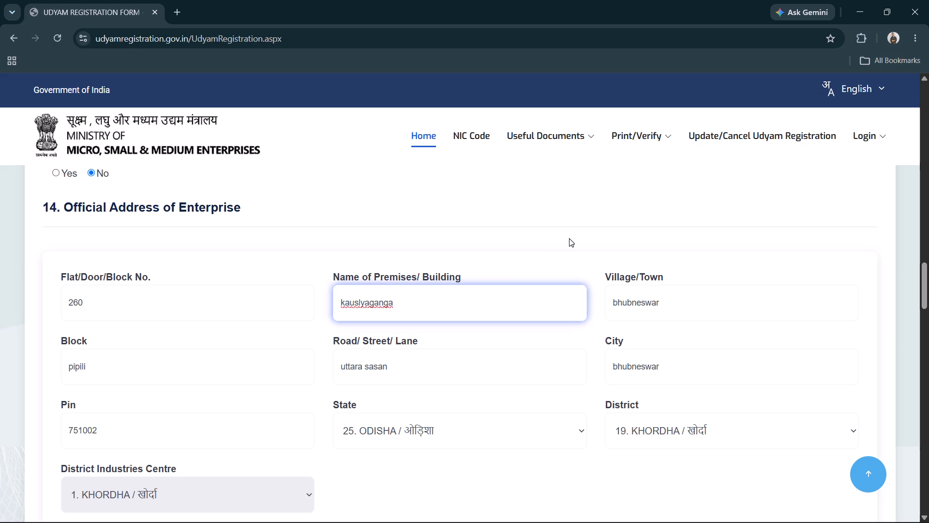
{"action": "left_click", "coordinate": [569, 238]}
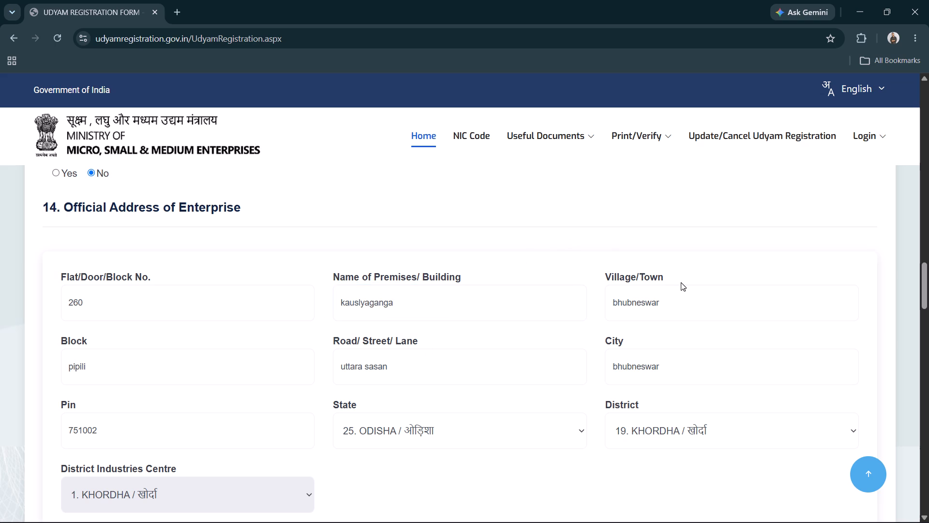
Change the Village/Town to the village name already used for the road, cutting and restoring the Name of Premises/Building entry.
{"action": "scroll", "coordinate": [681, 282], "scroll_direction": "down", "scroll_amount": 3}
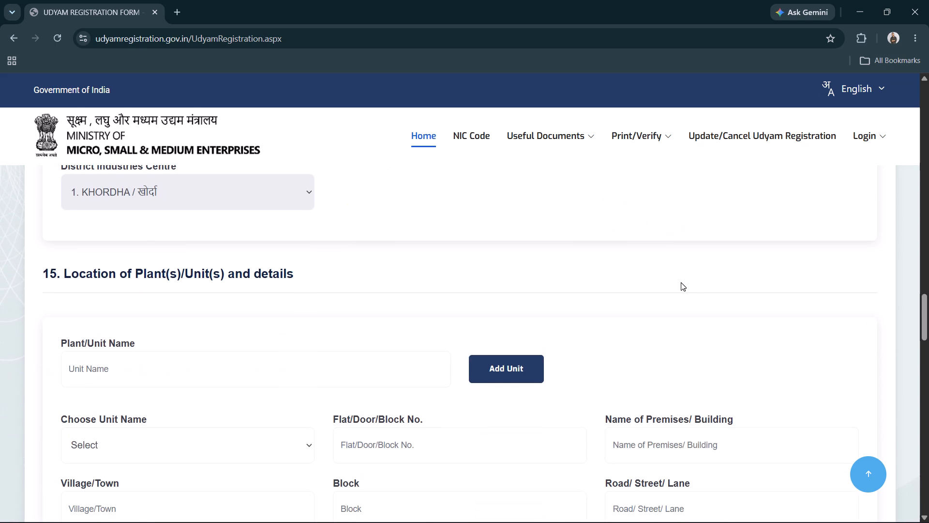
{"action": "scroll", "coordinate": [681, 282], "scroll_direction": "up", "scroll_amount": 3}
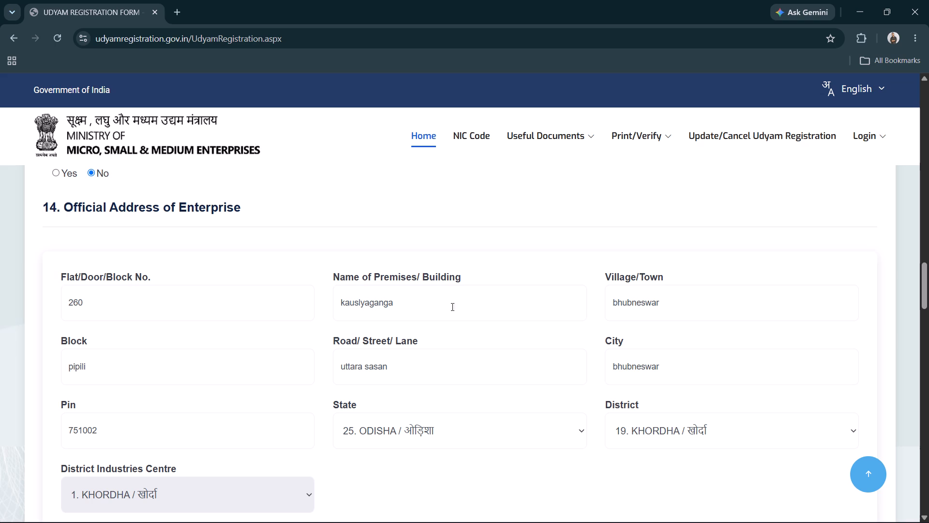
{"action": "double_click", "coordinate": [371, 301]}
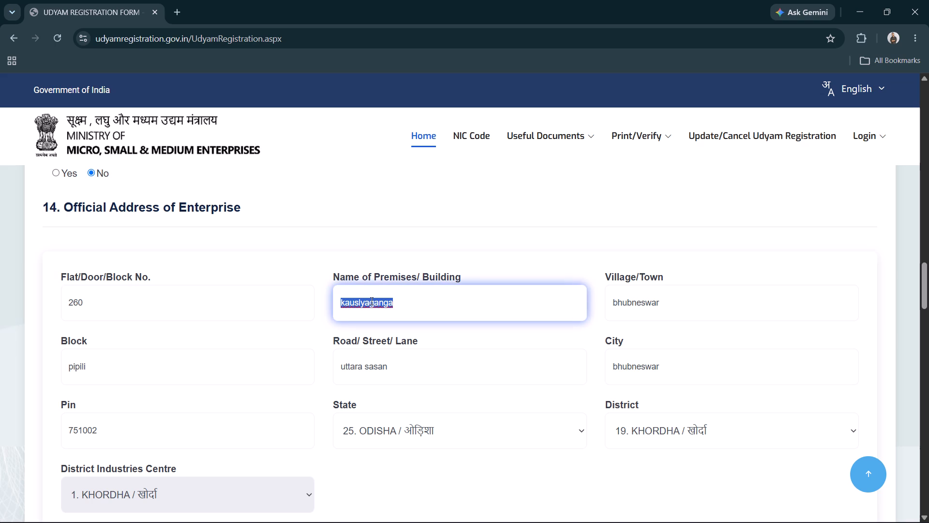
{"action": "key", "text": "ctrl+x"}
{"action": "double_click", "coordinate": [621, 298]}
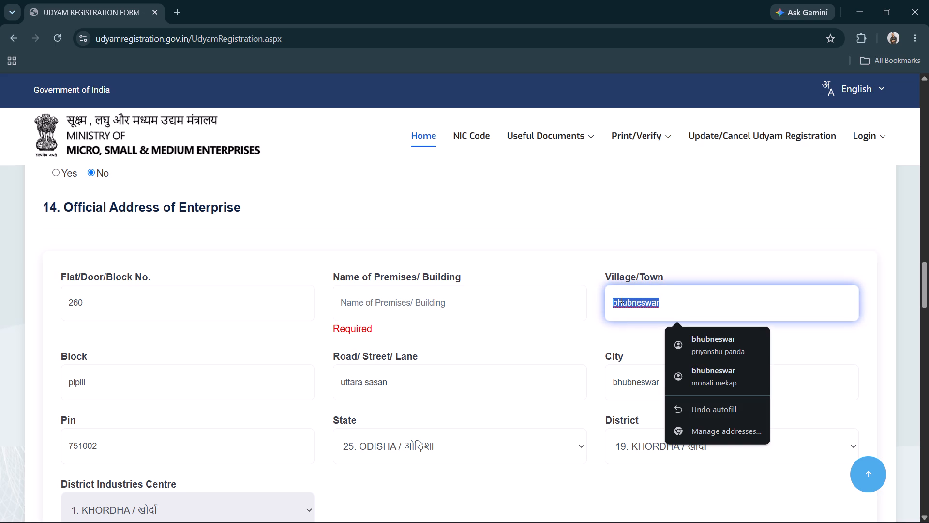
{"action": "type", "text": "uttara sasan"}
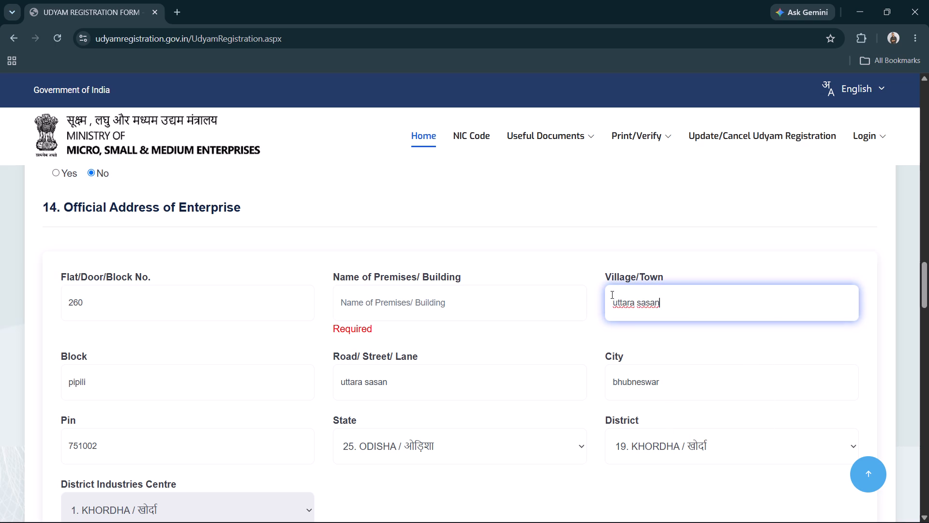
{"action": "left_click", "coordinate": [430, 282]}
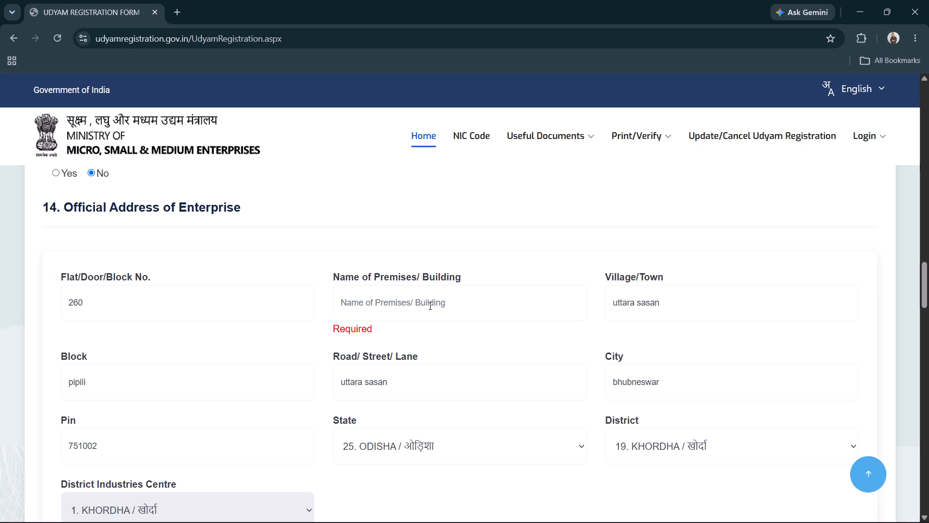
{"action": "left_click", "coordinate": [429, 306]}
{"action": "key", "text": "ctrl+v"}
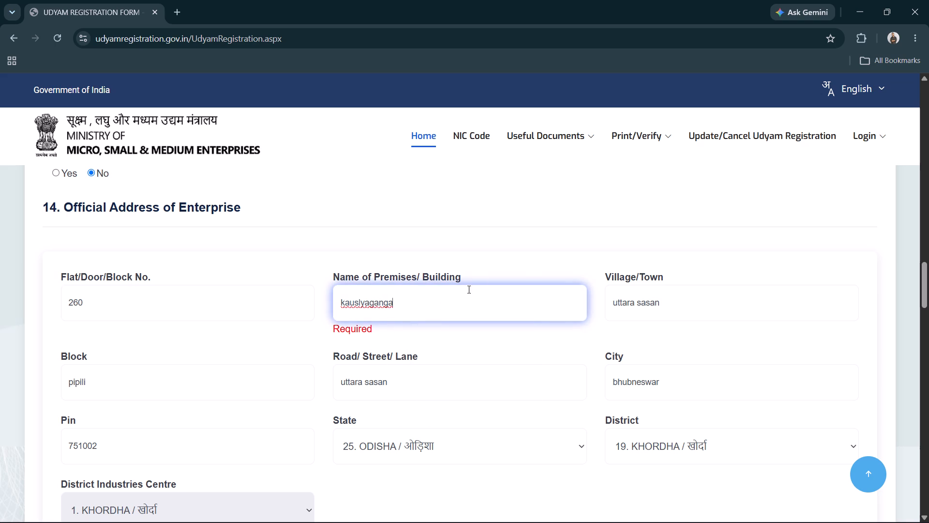
{"action": "left_click", "coordinate": [508, 240]}
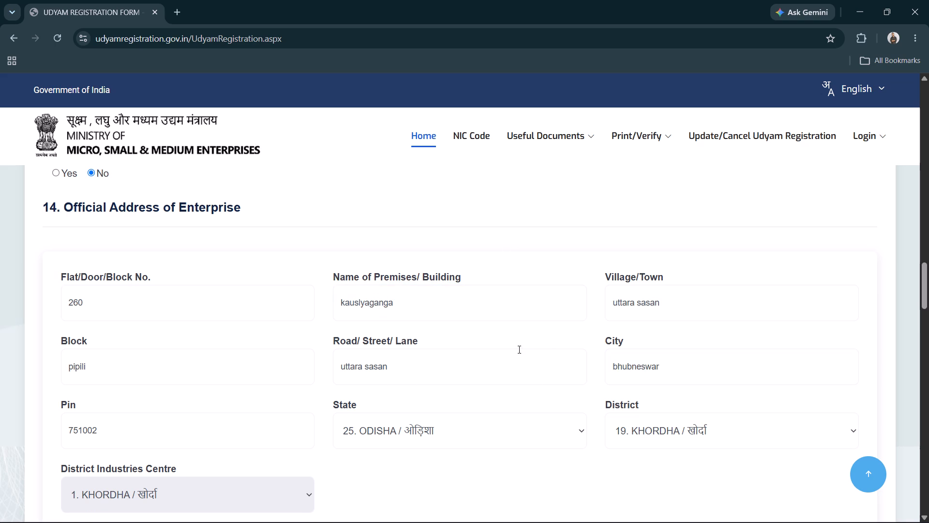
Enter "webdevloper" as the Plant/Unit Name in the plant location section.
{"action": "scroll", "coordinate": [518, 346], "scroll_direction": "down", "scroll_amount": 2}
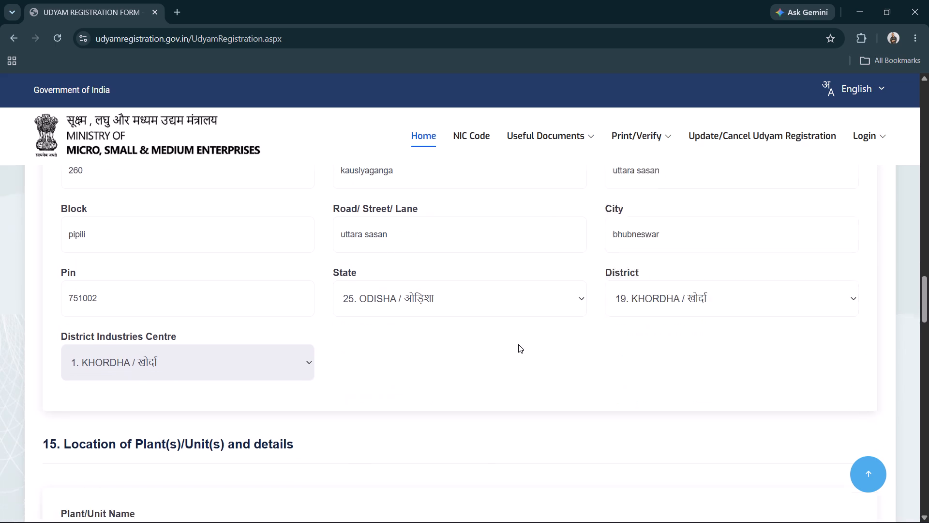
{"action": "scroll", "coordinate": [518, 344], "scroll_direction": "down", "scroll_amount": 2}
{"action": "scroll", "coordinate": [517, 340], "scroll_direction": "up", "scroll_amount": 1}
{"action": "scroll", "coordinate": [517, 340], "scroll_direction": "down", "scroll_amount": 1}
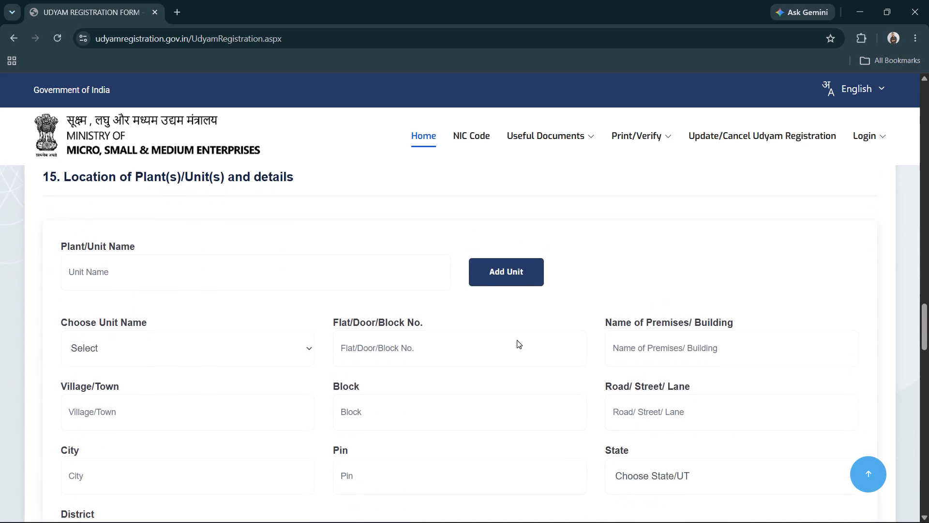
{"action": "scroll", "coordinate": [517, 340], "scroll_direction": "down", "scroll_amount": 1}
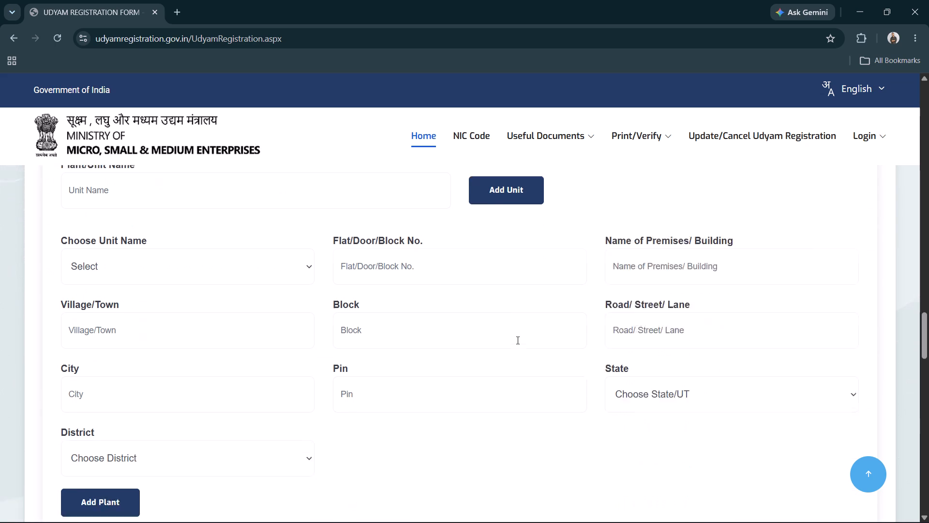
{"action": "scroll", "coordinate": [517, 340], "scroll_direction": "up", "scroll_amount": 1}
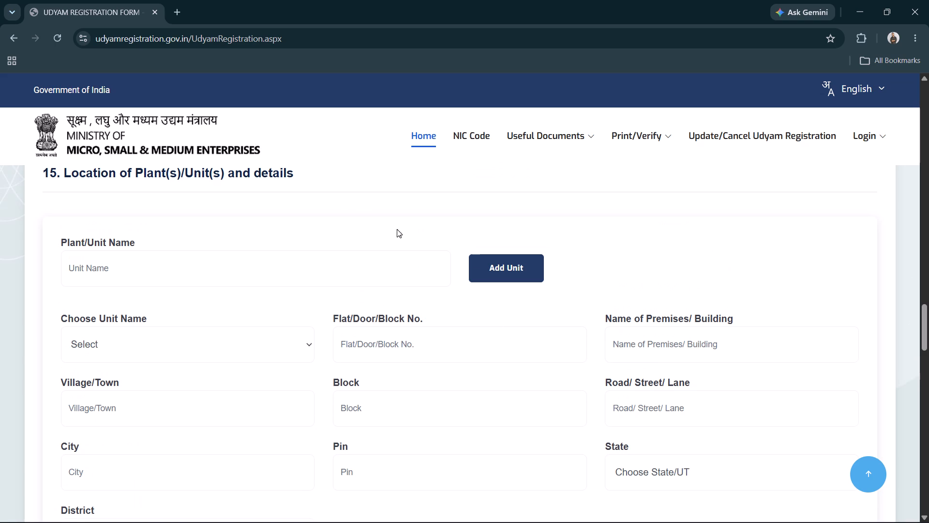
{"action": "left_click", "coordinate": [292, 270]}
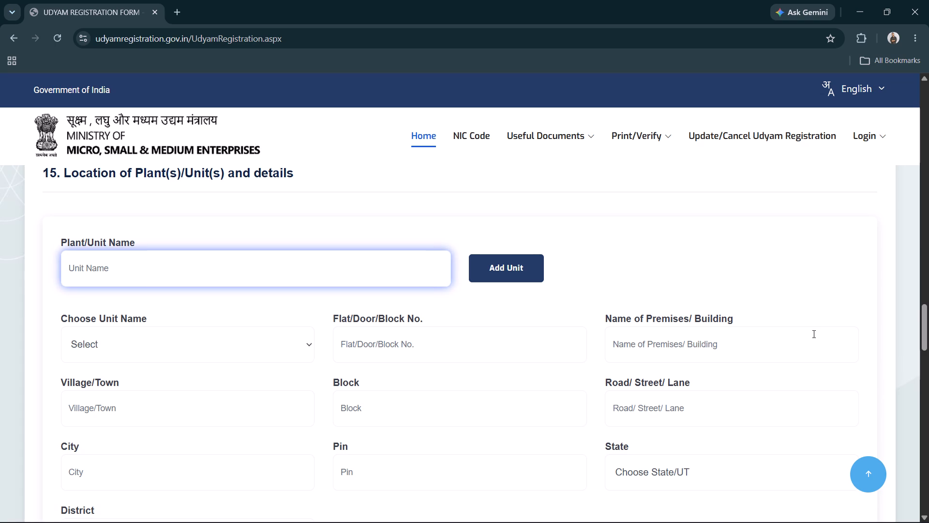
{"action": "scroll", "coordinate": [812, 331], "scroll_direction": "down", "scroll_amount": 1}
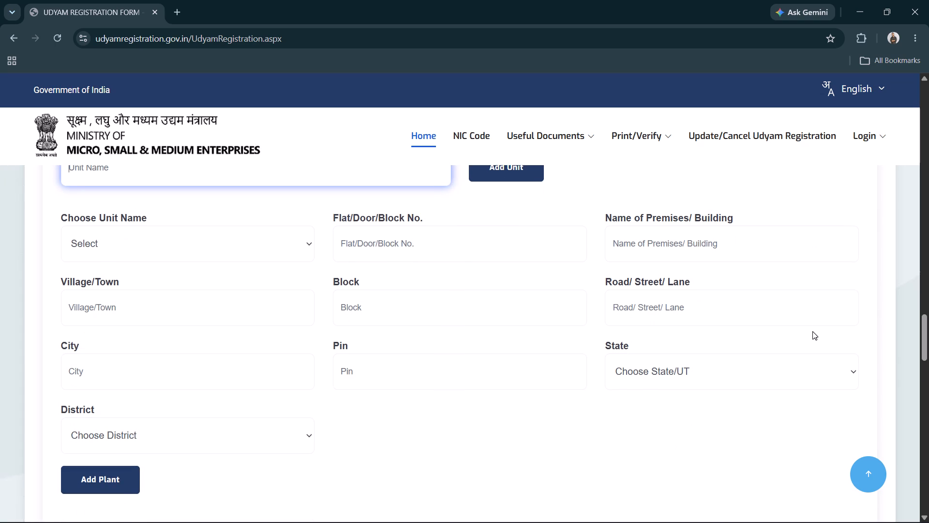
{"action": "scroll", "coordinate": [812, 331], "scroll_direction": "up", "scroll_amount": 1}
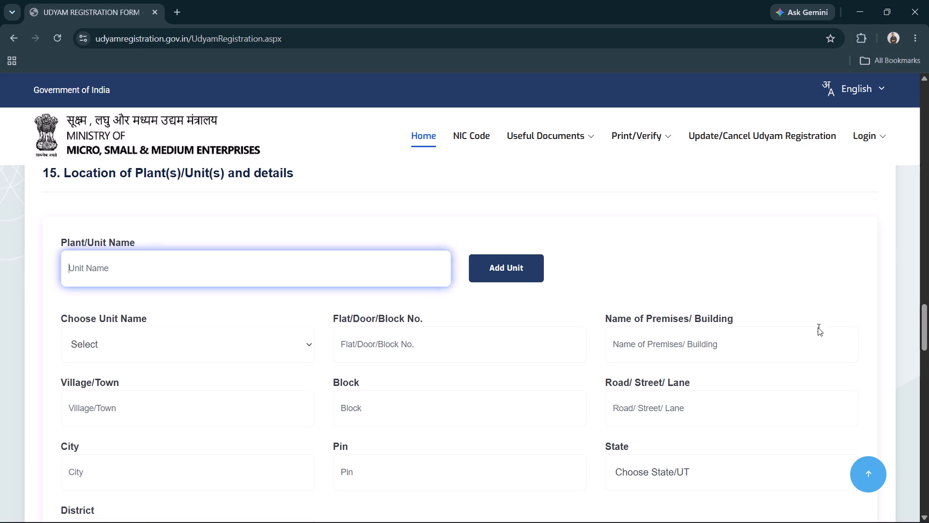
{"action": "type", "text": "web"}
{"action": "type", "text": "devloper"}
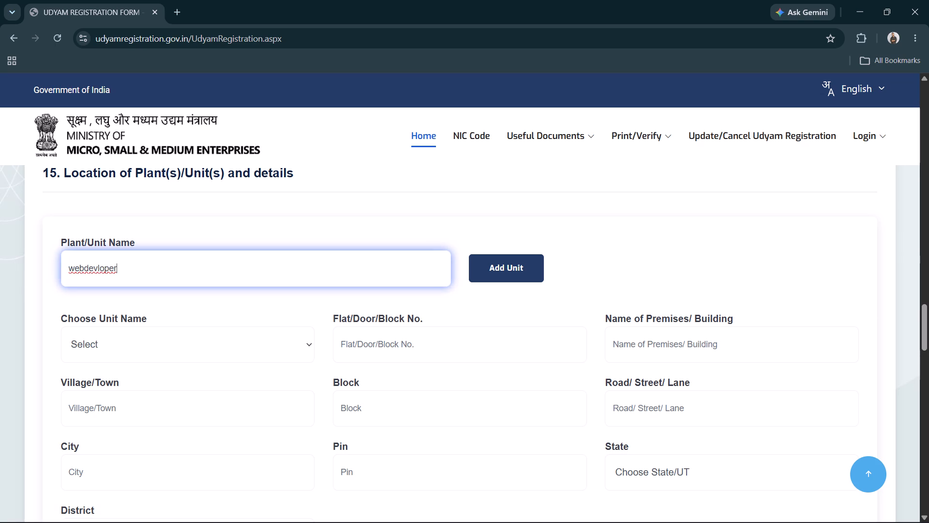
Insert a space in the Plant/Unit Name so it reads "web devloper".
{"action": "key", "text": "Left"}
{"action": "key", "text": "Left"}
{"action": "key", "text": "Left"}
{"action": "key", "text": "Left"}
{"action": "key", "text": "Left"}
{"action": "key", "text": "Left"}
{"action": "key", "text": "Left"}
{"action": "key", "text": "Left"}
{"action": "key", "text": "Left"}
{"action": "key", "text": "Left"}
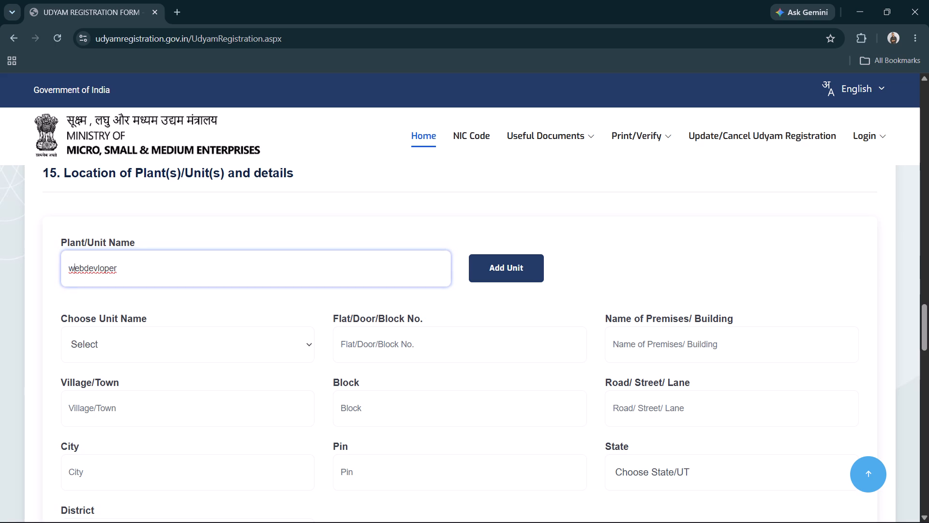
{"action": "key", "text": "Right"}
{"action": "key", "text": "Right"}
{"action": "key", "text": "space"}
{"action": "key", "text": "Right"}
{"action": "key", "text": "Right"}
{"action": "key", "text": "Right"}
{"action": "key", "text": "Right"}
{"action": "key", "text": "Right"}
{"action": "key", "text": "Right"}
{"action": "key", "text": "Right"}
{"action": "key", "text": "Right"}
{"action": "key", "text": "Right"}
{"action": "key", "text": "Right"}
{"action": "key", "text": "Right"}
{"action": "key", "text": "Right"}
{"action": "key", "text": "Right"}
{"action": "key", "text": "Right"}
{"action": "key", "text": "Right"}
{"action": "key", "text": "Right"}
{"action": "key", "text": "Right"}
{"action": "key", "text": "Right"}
Replace the Plant/Unit Name with "WEB DEVLOPER" in capitals and add the unit.
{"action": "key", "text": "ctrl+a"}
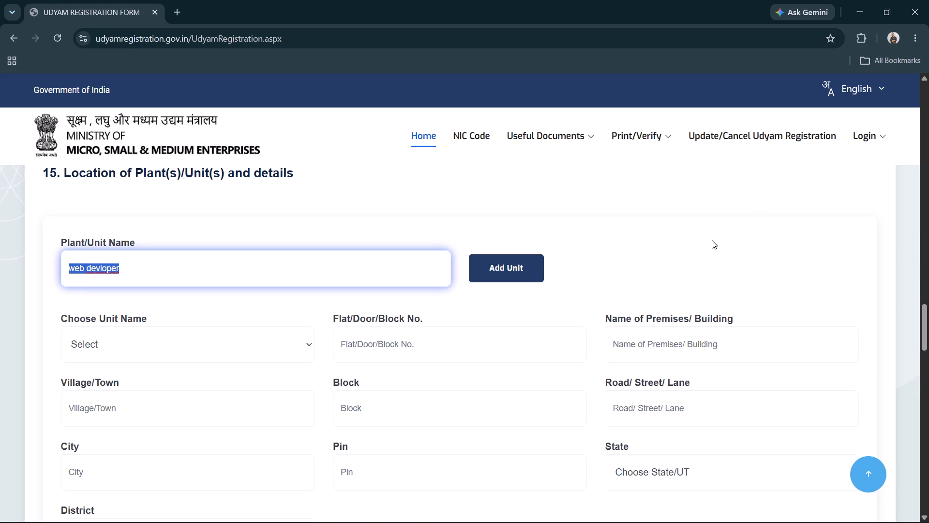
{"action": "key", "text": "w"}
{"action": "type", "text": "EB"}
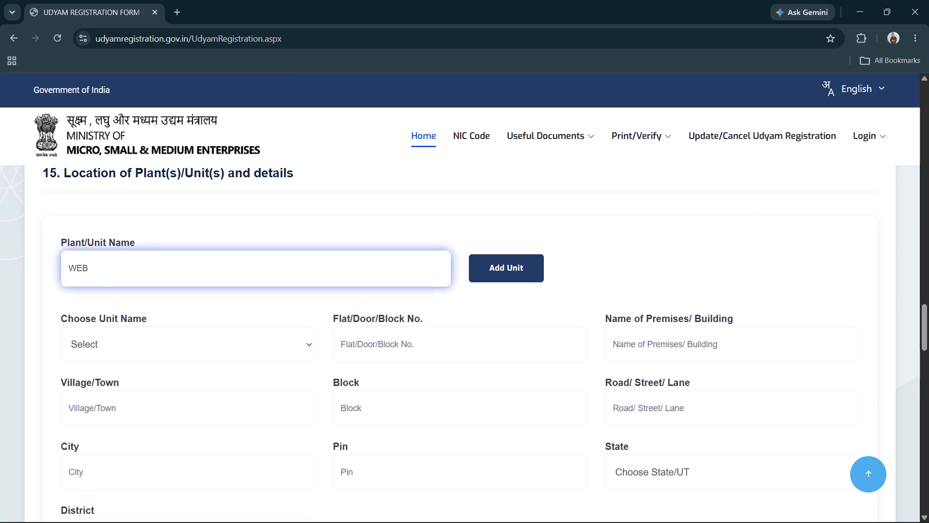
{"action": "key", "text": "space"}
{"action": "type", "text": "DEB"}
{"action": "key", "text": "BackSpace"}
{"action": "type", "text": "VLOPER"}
{"action": "left_click", "coordinate": [509, 271]}
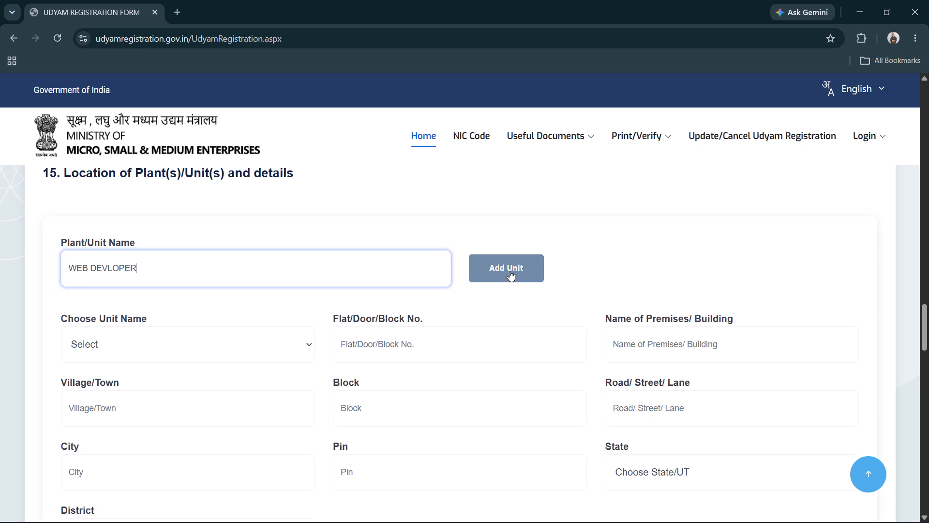
Choose WEB DEVLOPER as the unit name for the plant address.
{"action": "scroll", "coordinate": [617, 247], "scroll_direction": "down", "scroll_amount": 1}
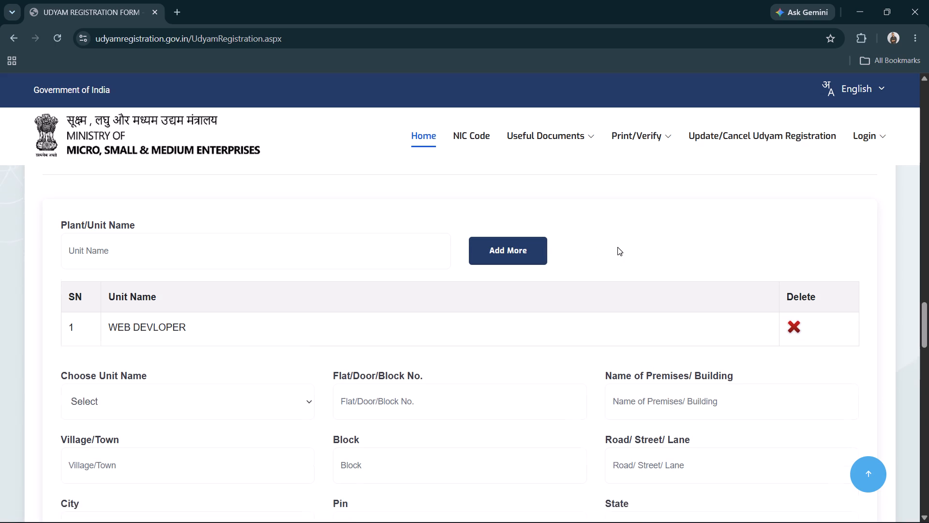
{"action": "scroll", "coordinate": [617, 247], "scroll_direction": "down", "scroll_amount": 1}
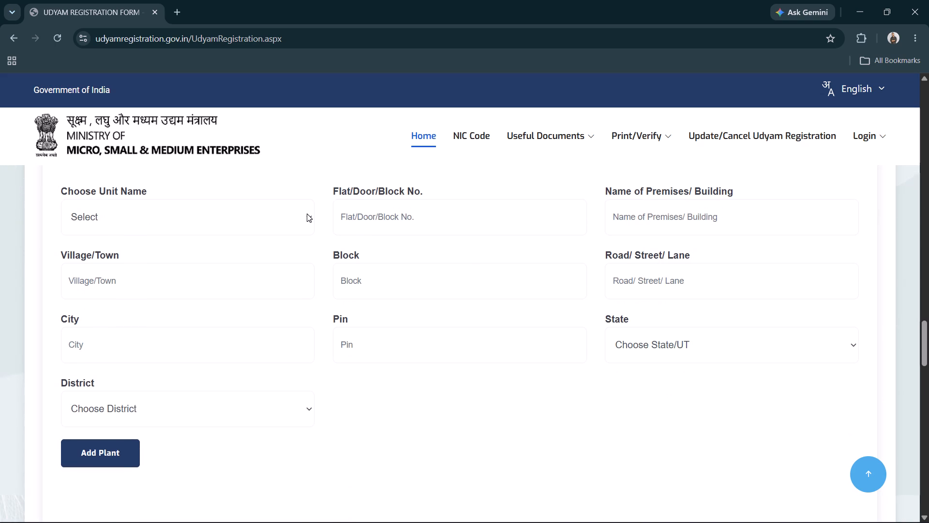
{"action": "left_click", "coordinate": [307, 214]}
{"action": "left_click", "coordinate": [291, 263]}
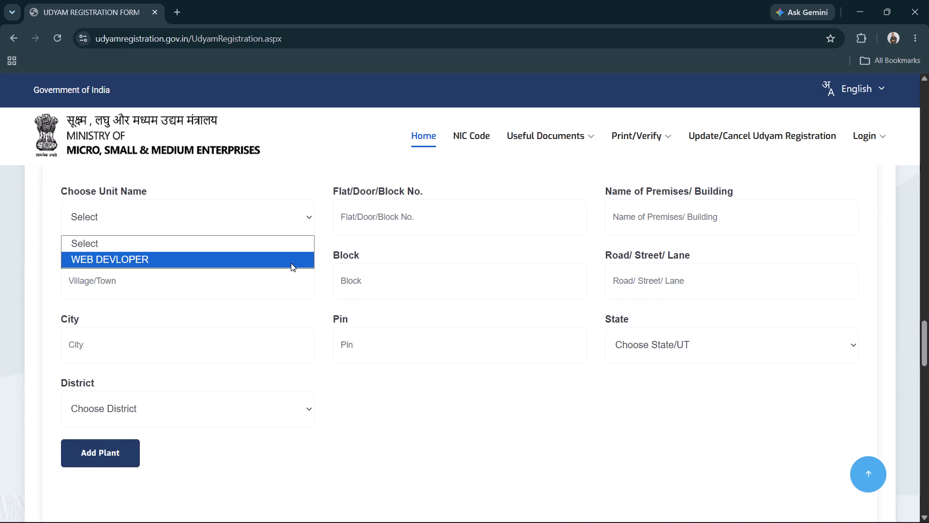
Enter the house number in the unit's Flat/Door/Block No. field, checking and correcting it against the enterprise's official address.
{"action": "left_click", "coordinate": [399, 216]}
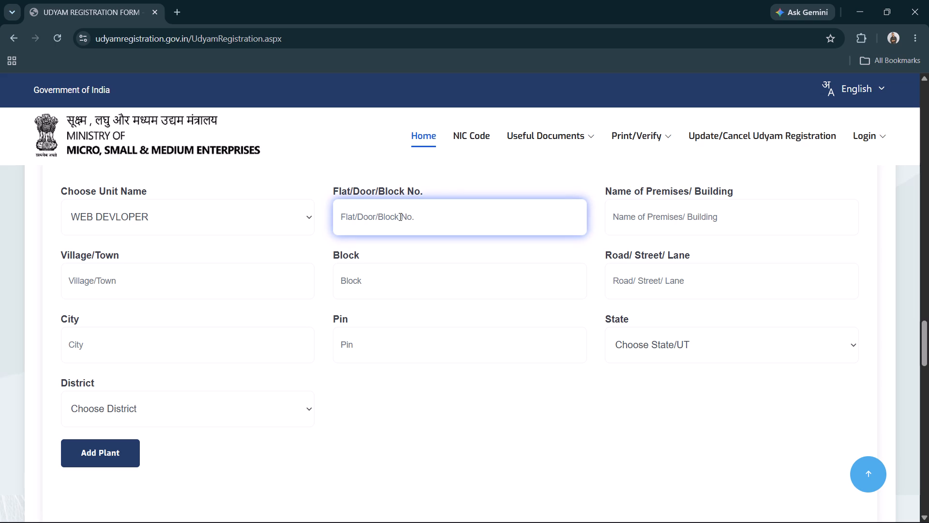
{"action": "scroll", "coordinate": [399, 216], "scroll_direction": "up", "scroll_amount": 6}
{"action": "scroll", "coordinate": [399, 216], "scroll_direction": "down", "scroll_amount": 4}
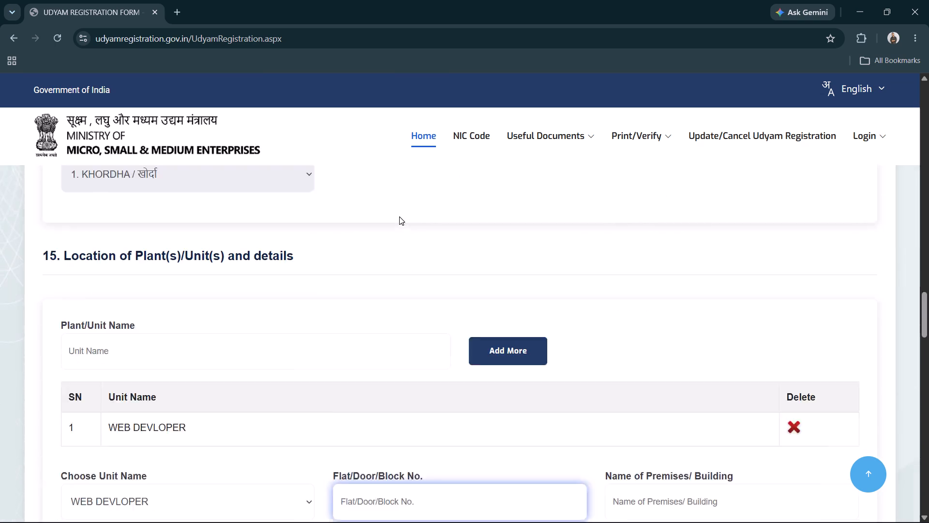
{"action": "scroll", "coordinate": [399, 216], "scroll_direction": "down", "scroll_amount": 2}
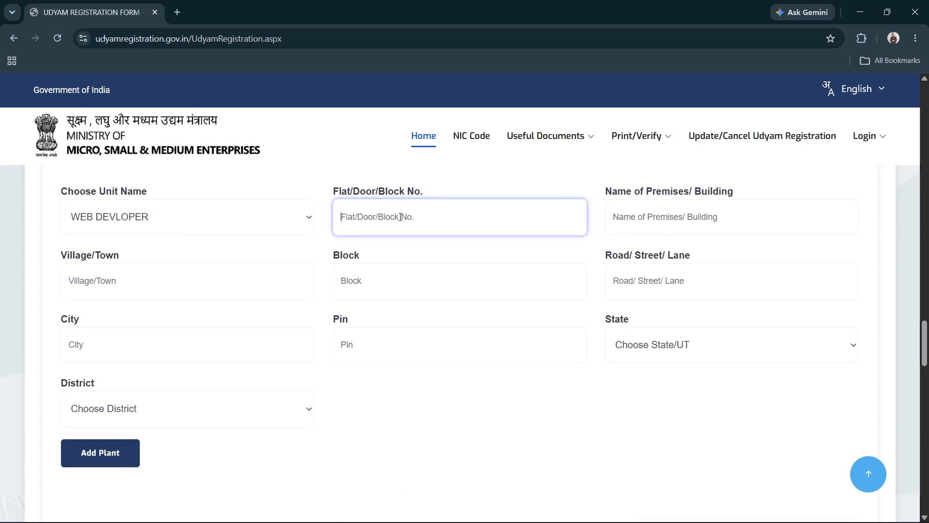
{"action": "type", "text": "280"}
{"action": "scroll", "coordinate": [406, 208], "scroll_direction": "up", "scroll_amount": 6}
{"action": "scroll", "coordinate": [406, 209], "scroll_direction": "down", "scroll_amount": 4}
{"action": "scroll", "coordinate": [406, 211], "scroll_direction": "up", "scroll_amount": 2}
{"action": "scroll", "coordinate": [406, 211], "scroll_direction": "down", "scroll_amount": 2}
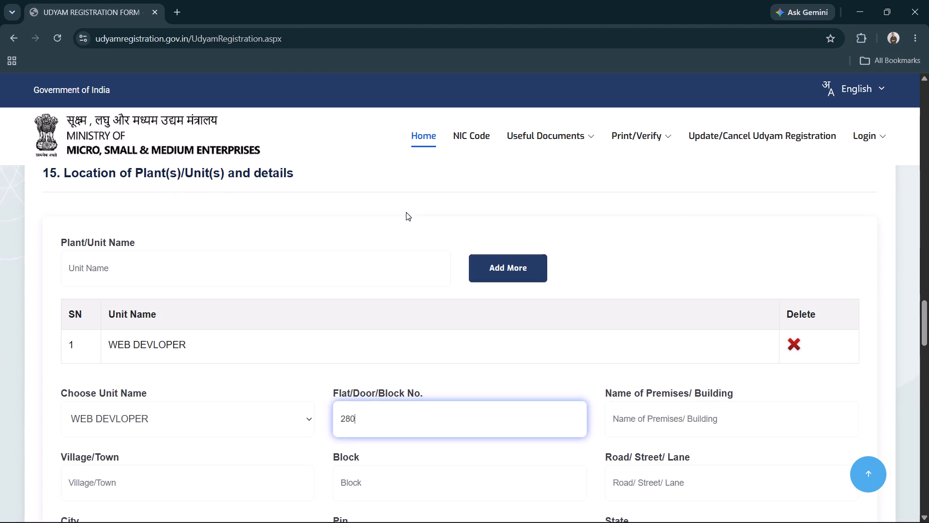
{"action": "scroll", "coordinate": [406, 212], "scroll_direction": "down", "scroll_amount": 1}
{"action": "key", "text": "BackSpace"}
{"action": "key", "text": "BackSpace"}
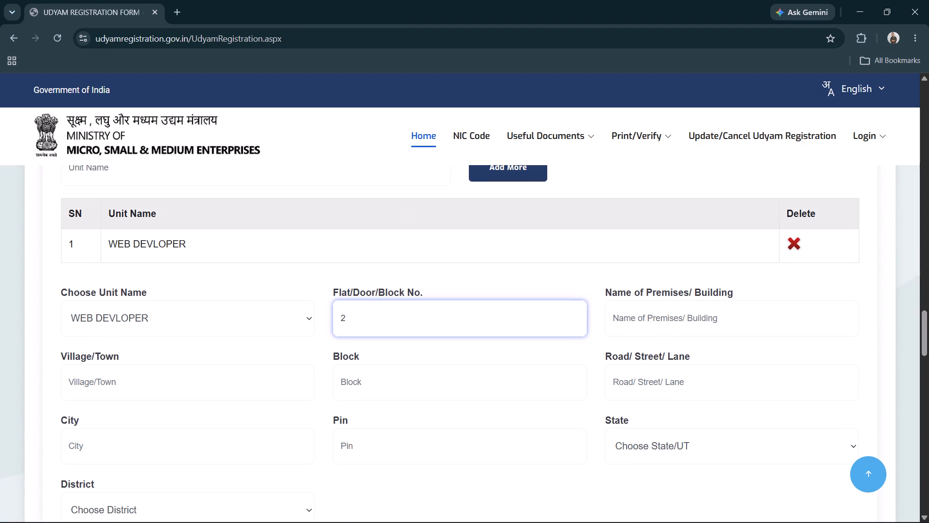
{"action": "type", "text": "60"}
{"action": "scroll", "coordinate": [420, 246], "scroll_direction": "up", "scroll_amount": 3}
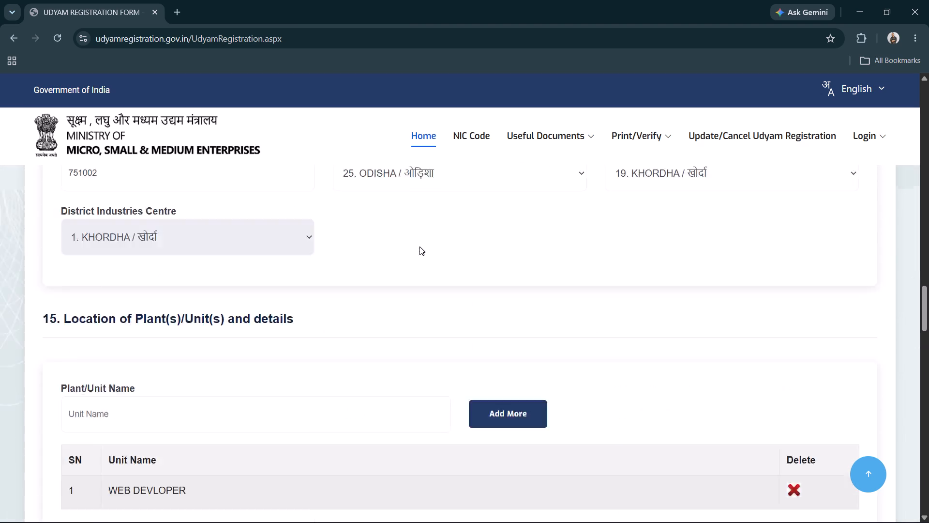
{"action": "scroll", "coordinate": [420, 246], "scroll_direction": "up", "scroll_amount": 2}
{"action": "scroll", "coordinate": [434, 250], "scroll_direction": "down", "scroll_amount": 4}
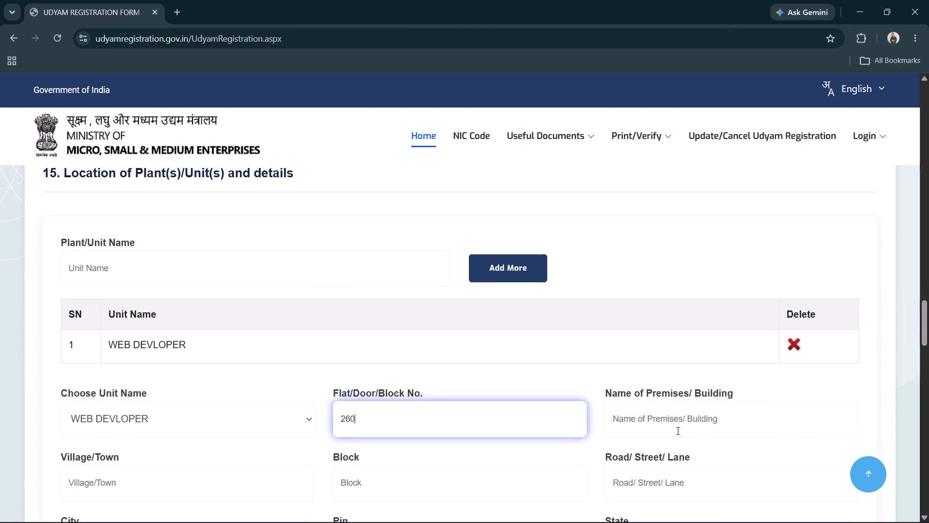
Paste the copied locality name into the unit's Name of Premises/Building field.
{"action": "left_click", "coordinate": [677, 424]}
{"action": "key", "text": "ctrl+v"}
{"action": "scroll", "coordinate": [674, 419], "scroll_direction": "down", "scroll_amount": 1}
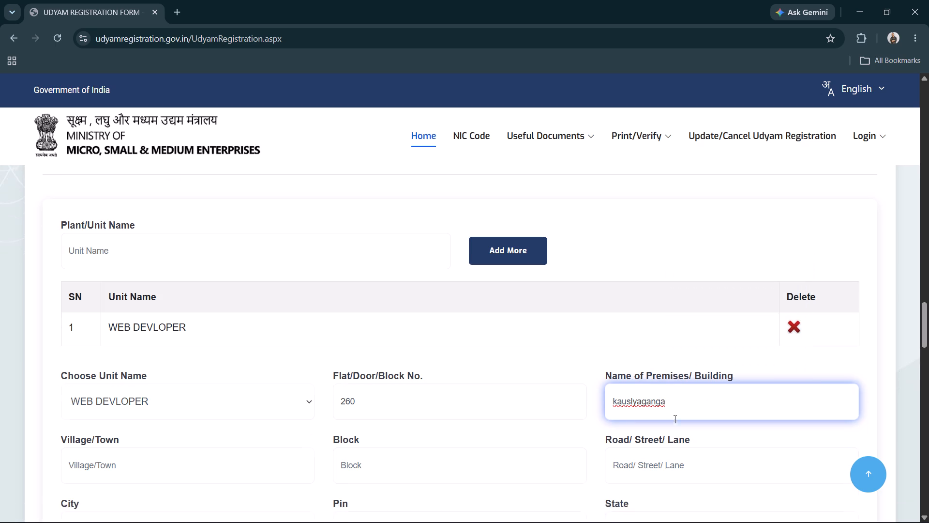
Copy the village name from the official address's Village/Town field into the unit's Village/Town field.
{"action": "scroll", "coordinate": [674, 419], "scroll_direction": "down", "scroll_amount": 1}
{"action": "left_click", "coordinate": [102, 279]}
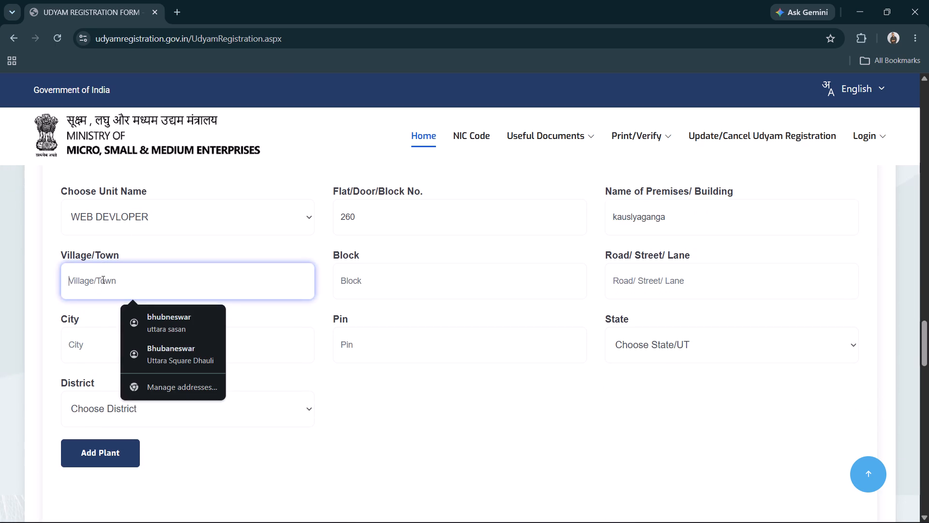
{"action": "scroll", "coordinate": [214, 282], "scroll_direction": "up", "scroll_amount": 4}
{"action": "scroll", "coordinate": [519, 287], "scroll_direction": "up", "scroll_amount": 1}
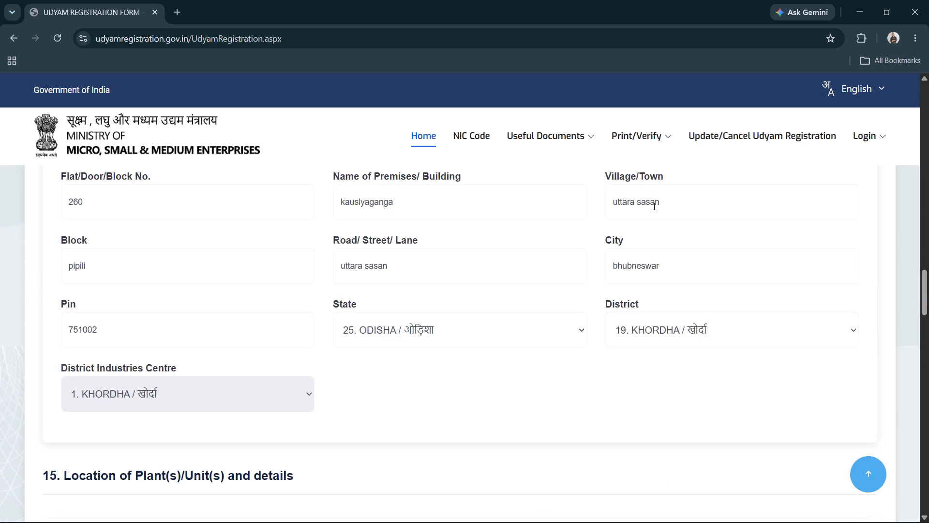
{"action": "left_click", "coordinate": [661, 206]}
{"action": "left_click_drag", "start_coordinate": [661, 205], "coordinate": [594, 202]}
{"action": "key", "text": "ctrl+c"}
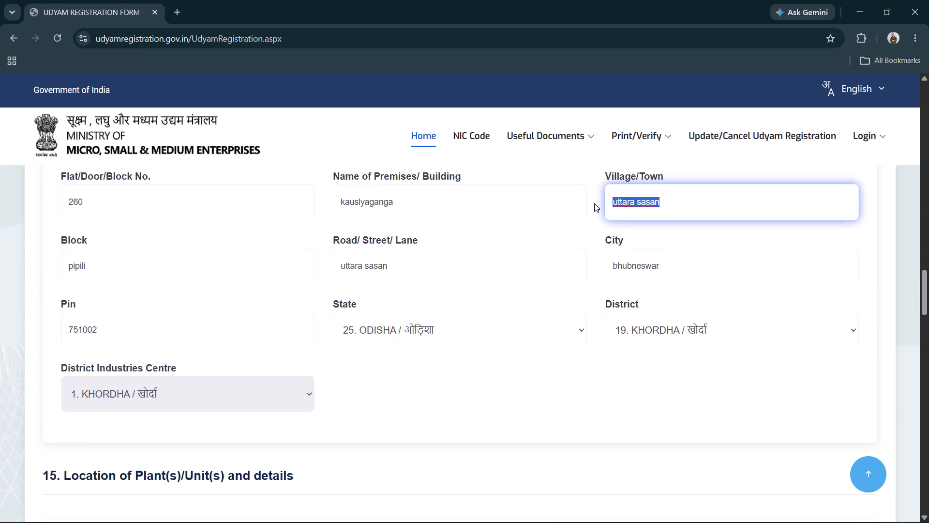
{"action": "scroll", "coordinate": [574, 244], "scroll_direction": "down", "scroll_amount": 4}
{"action": "left_click", "coordinate": [184, 386]}
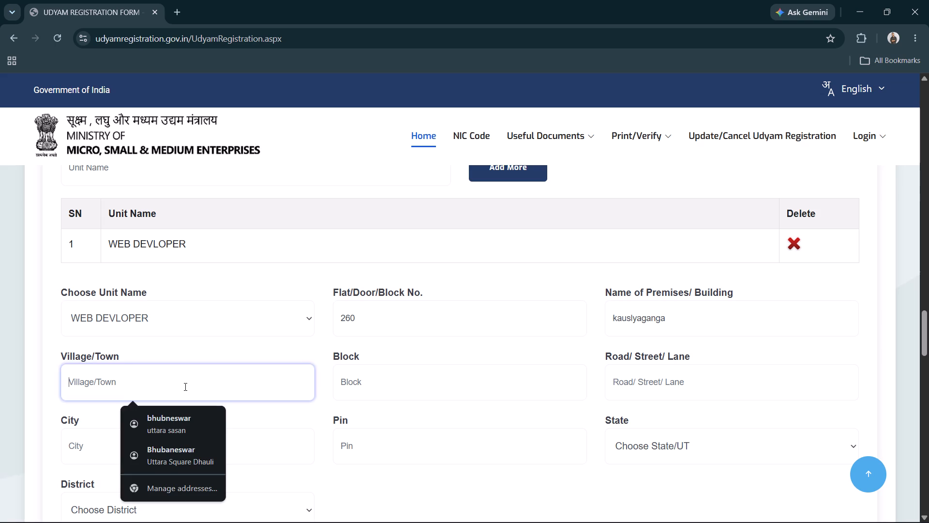
{"action": "key", "text": "ctrl+v"}
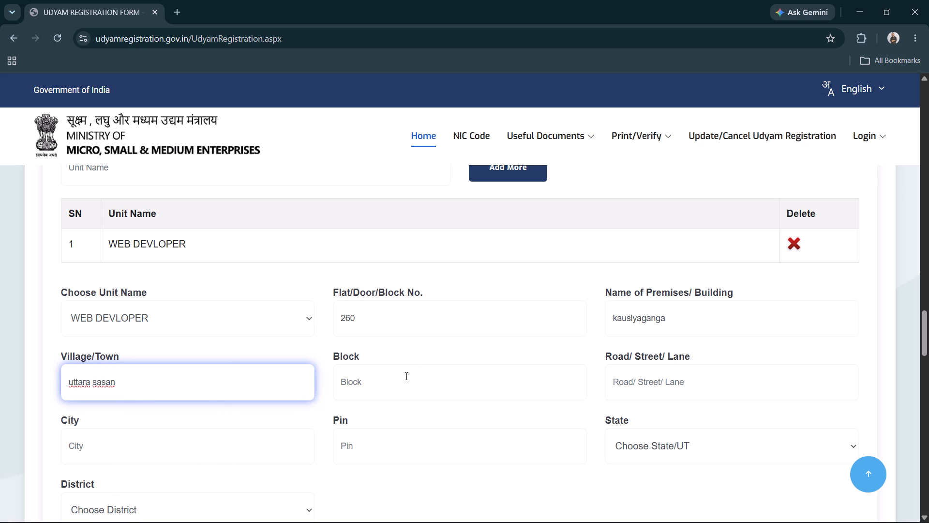
Fill in the unit's Block and Road/Street/Lane fields with the same block and road as the official address.
{"action": "left_click", "coordinate": [404, 379]}
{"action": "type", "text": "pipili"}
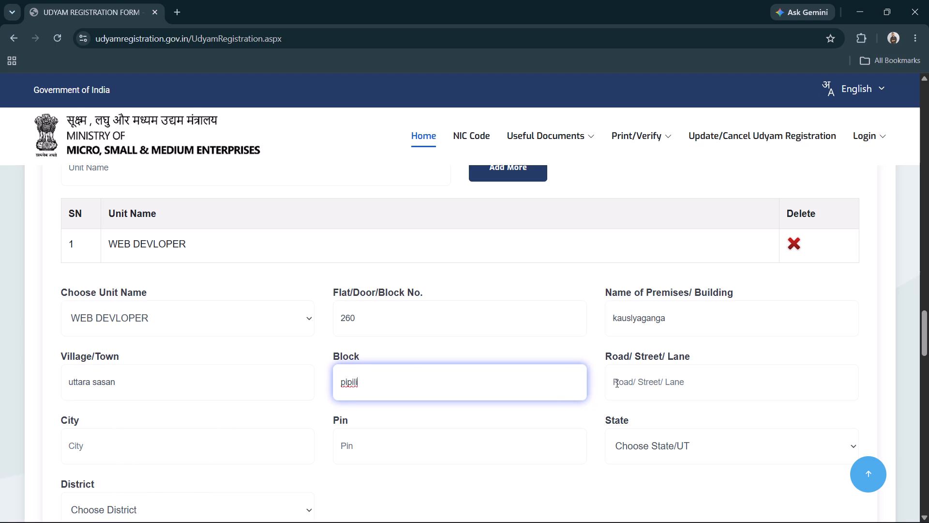
{"action": "left_click", "coordinate": [647, 380]}
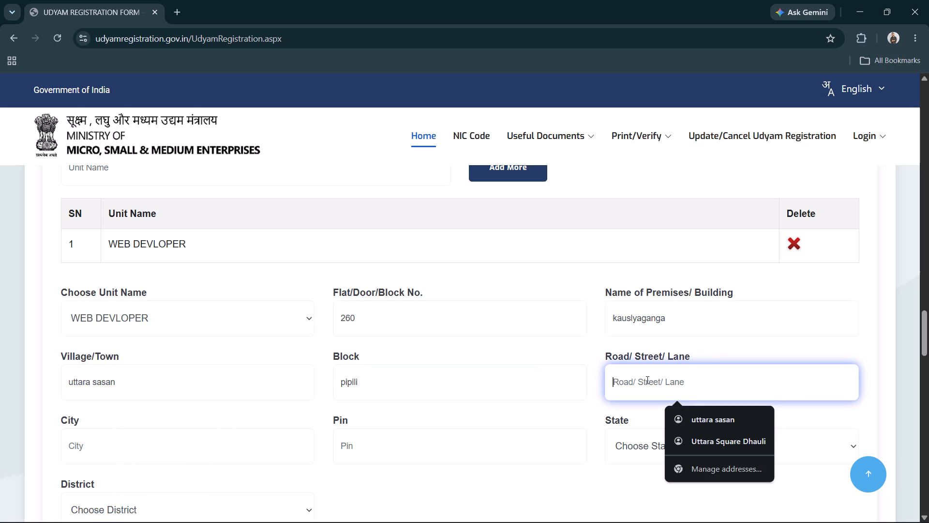
{"action": "left_click", "coordinate": [707, 411]}
Fill in the unit's City and State from the saved address entry matching the official address.
{"action": "scroll", "coordinate": [557, 356], "scroll_direction": "down", "scroll_amount": 1}
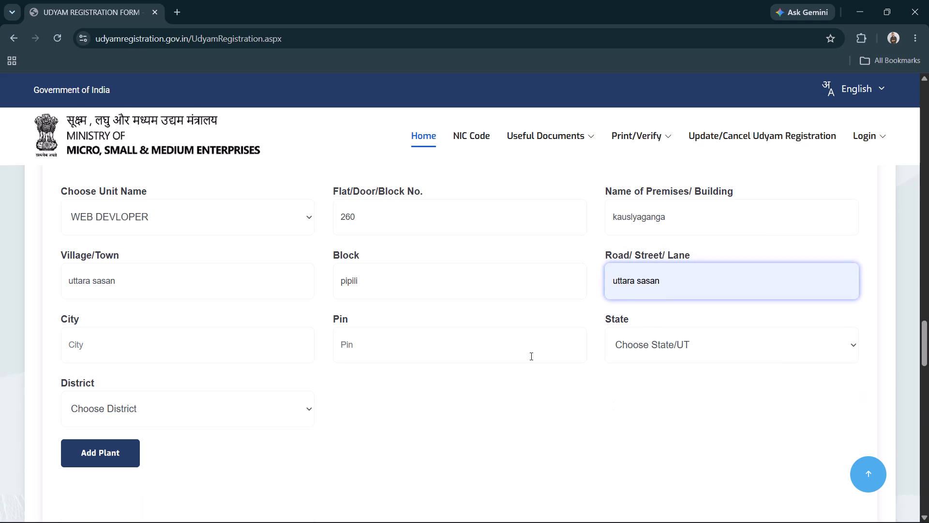
{"action": "left_click", "coordinate": [154, 334]}
{"action": "left_click", "coordinate": [159, 389]}
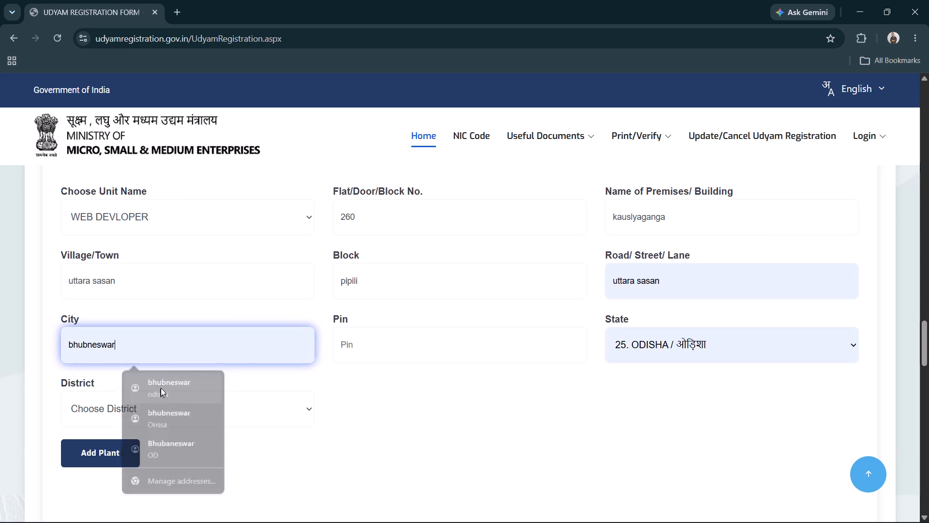
Enter the official address's postal code in the WEB DEVLOPER unit's Pin field.
{"action": "left_click", "coordinate": [355, 339]}
{"action": "left_click", "coordinate": [355, 339]}
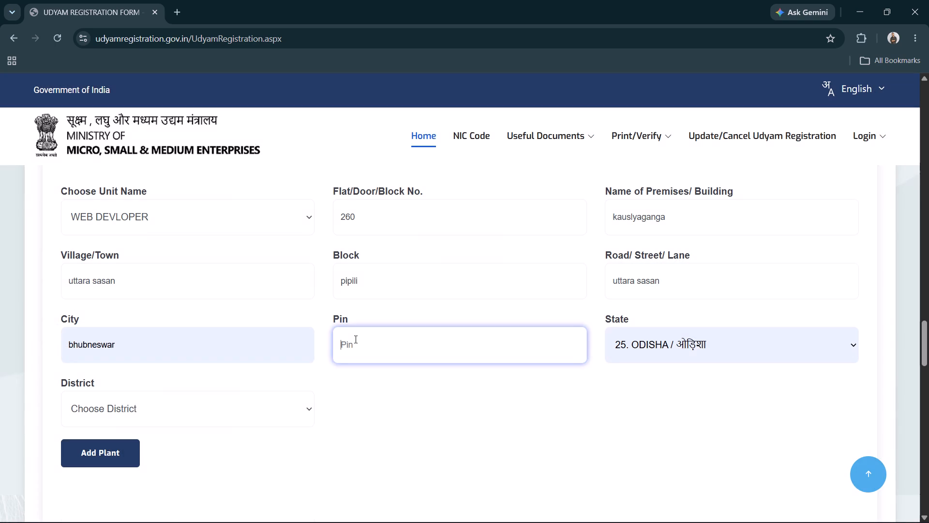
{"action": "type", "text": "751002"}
Replace the last word of the unit's Road/Street/Lane entry with "square".
{"action": "double_click", "coordinate": [649, 283]}
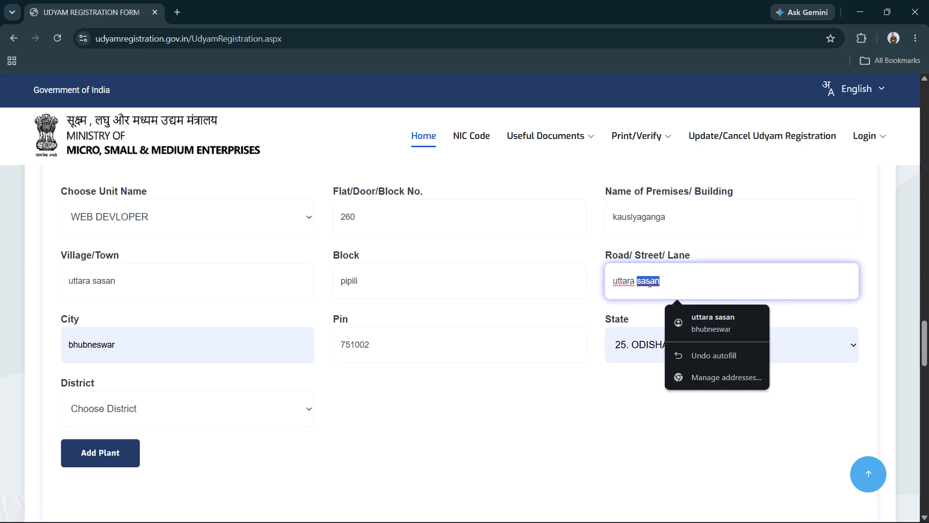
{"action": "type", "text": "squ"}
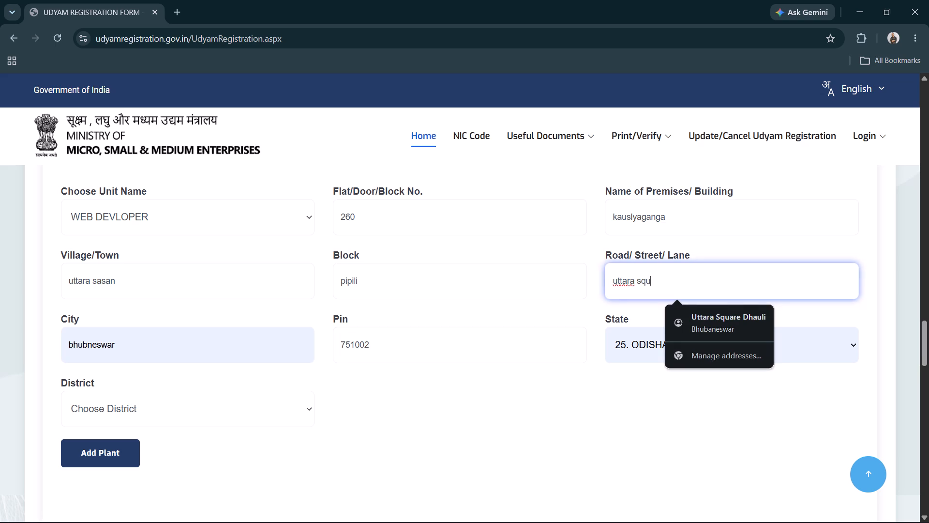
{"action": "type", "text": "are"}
{"action": "left_click", "coordinate": [595, 412]}
Select the same district as in the official address and add the WEB DEVLOPER plant location to the form.
{"action": "left_click", "coordinate": [117, 403]}
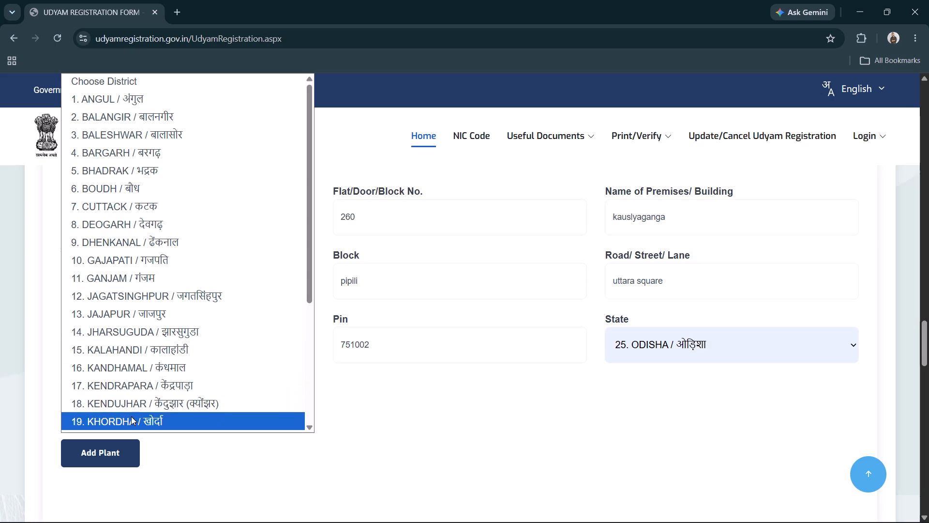
{"action": "left_click", "coordinate": [131, 417]}
{"action": "left_click", "coordinate": [425, 434]}
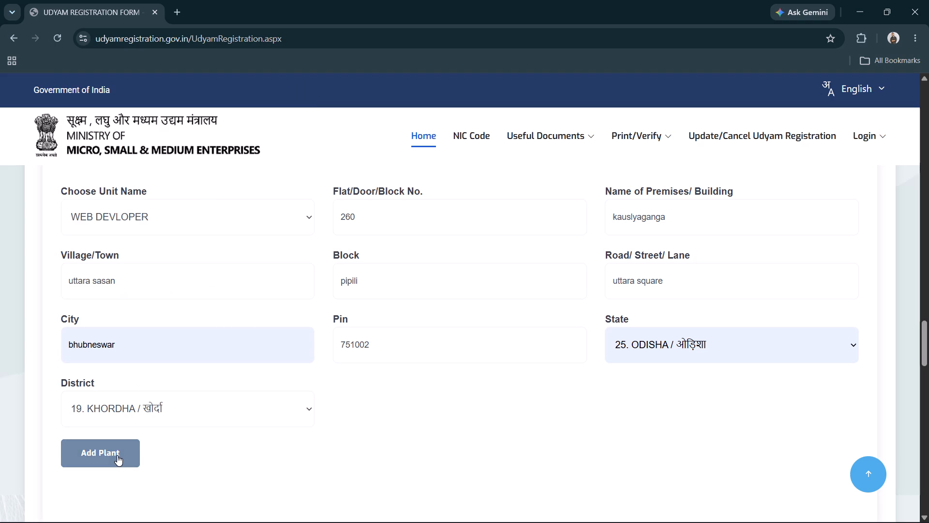
{"action": "left_click", "coordinate": [117, 455]}
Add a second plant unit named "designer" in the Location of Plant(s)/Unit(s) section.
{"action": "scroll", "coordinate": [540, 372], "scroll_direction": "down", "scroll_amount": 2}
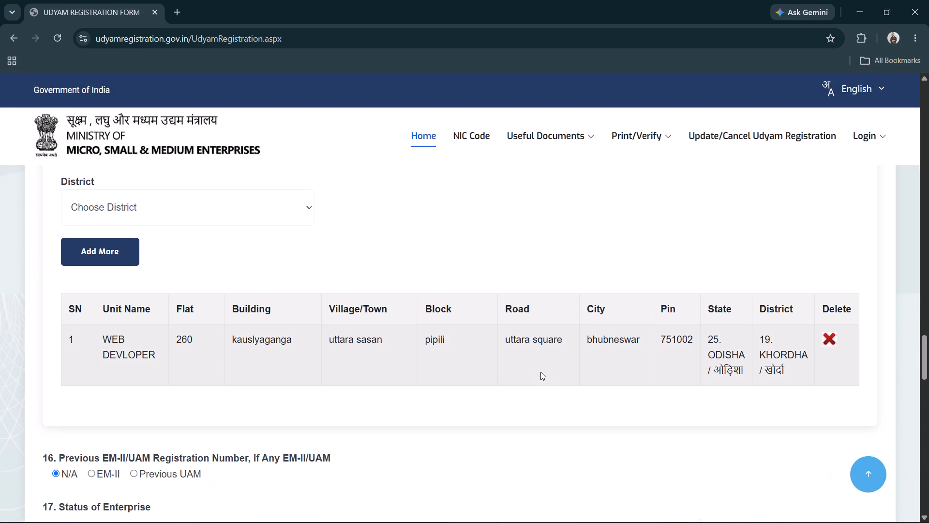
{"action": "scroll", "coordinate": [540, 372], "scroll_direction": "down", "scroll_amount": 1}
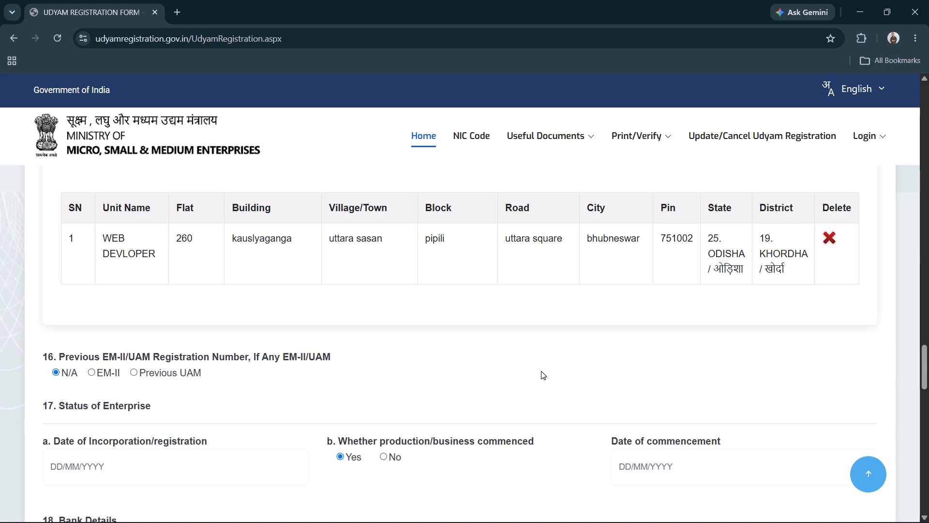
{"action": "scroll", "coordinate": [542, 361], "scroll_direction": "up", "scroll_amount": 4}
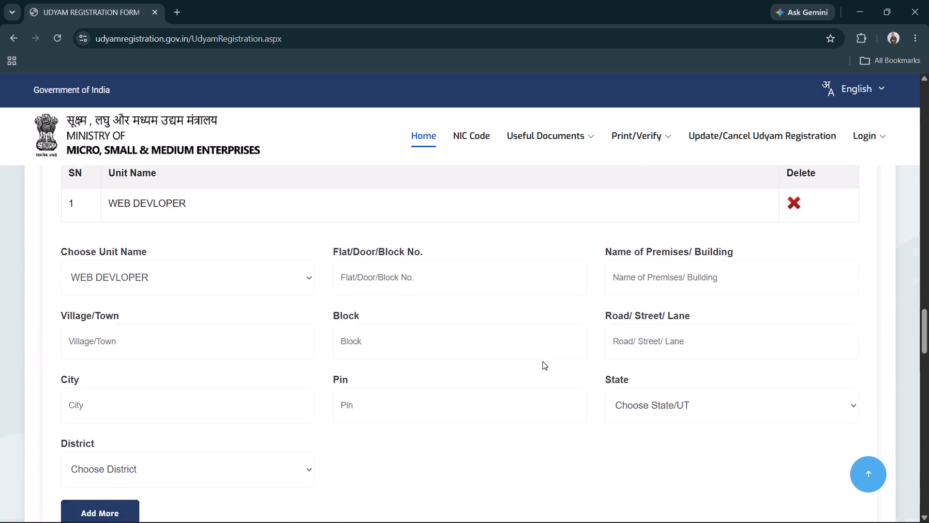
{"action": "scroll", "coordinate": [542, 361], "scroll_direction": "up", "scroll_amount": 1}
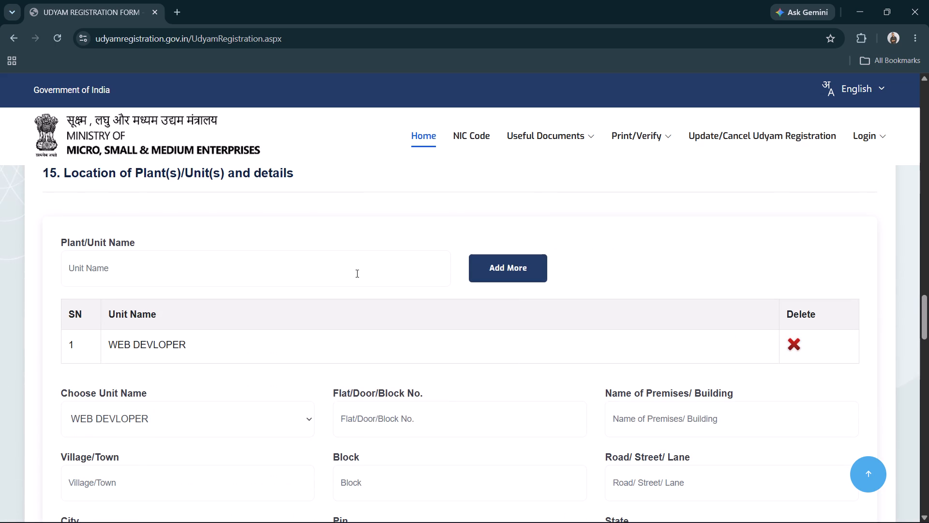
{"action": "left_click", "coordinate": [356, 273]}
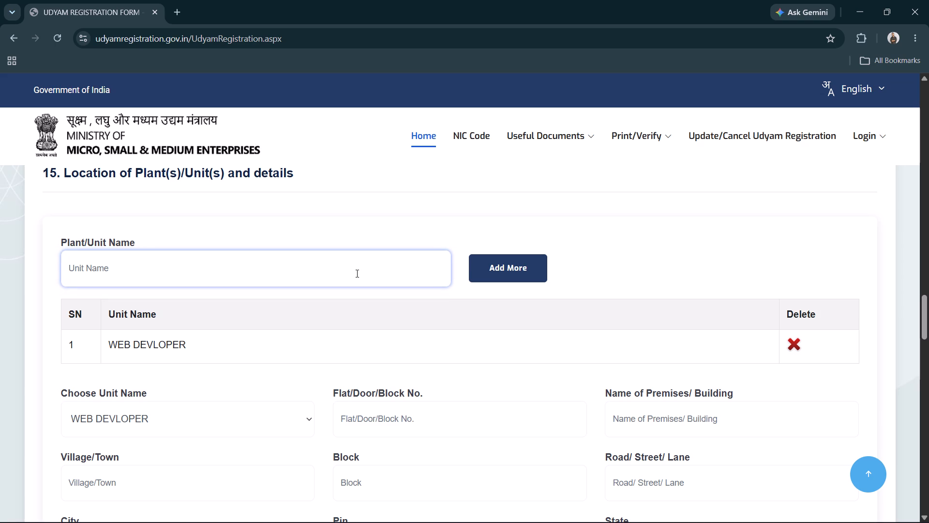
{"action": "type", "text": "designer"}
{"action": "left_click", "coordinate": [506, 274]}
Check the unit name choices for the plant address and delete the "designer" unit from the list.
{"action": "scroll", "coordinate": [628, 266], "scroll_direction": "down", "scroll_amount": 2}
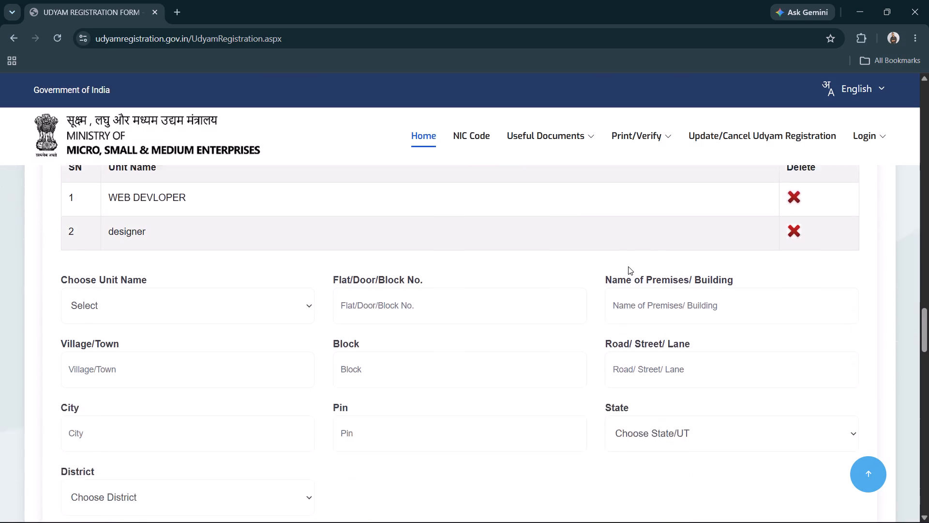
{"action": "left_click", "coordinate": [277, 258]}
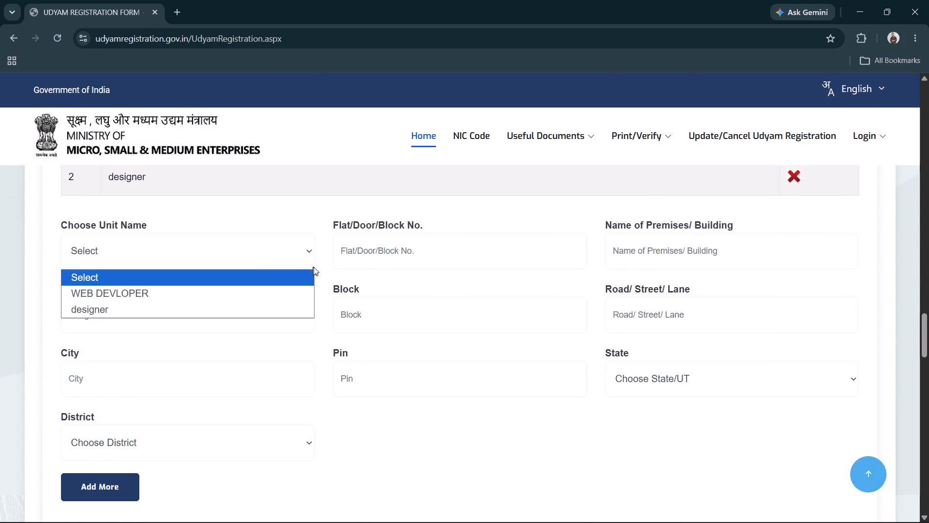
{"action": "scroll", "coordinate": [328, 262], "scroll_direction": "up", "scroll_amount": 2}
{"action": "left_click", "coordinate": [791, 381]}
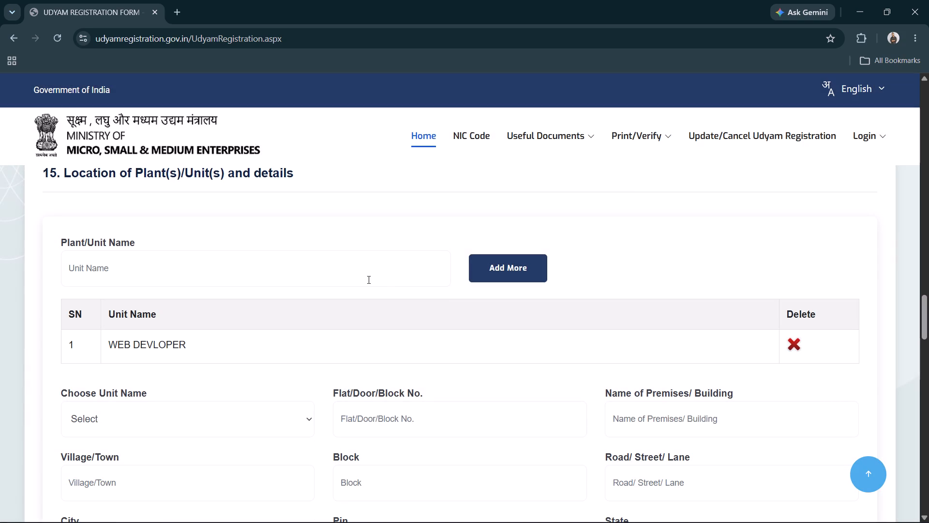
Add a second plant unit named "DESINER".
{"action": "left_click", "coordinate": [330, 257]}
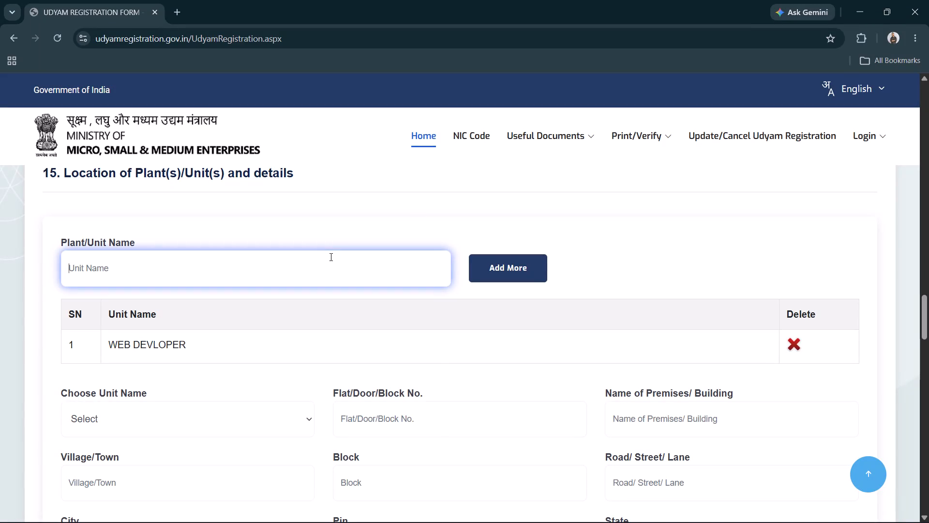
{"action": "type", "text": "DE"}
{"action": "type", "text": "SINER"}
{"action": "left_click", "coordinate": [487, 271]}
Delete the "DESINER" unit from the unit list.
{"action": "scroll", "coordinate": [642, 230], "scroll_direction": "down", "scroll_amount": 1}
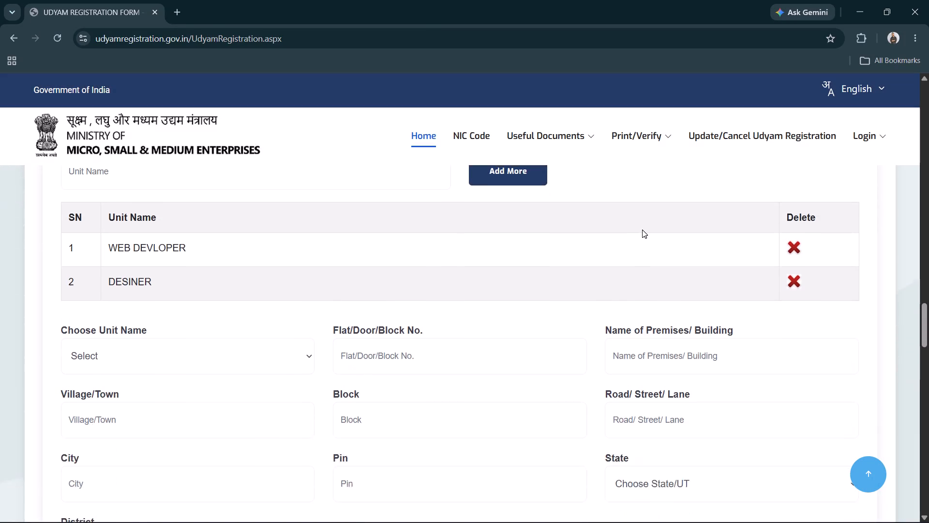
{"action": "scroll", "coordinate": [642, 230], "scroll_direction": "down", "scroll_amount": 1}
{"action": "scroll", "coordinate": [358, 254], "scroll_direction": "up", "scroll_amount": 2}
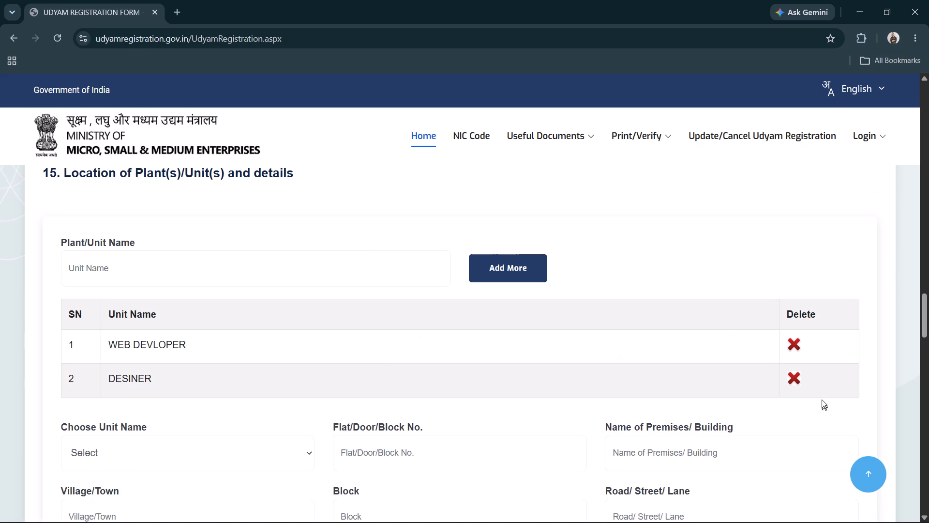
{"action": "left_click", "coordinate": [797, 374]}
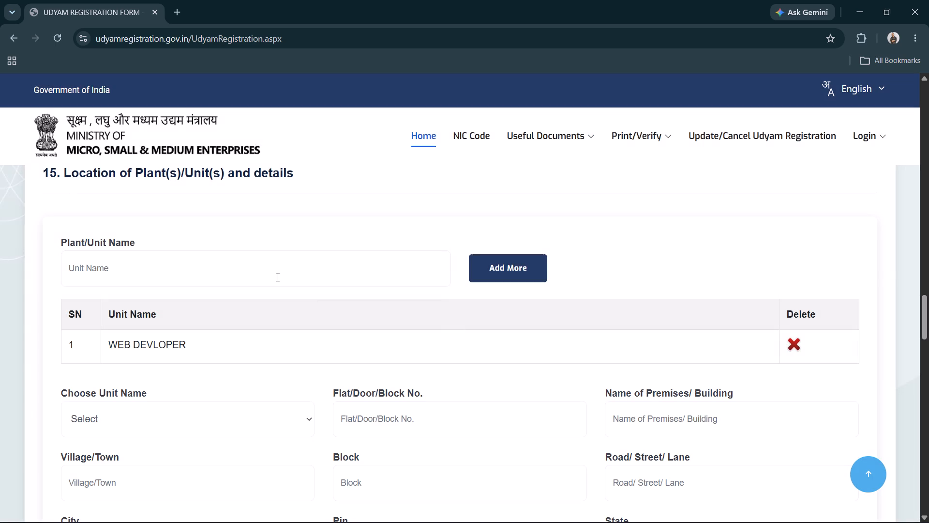
Add a second plant unit named "DISGINER".
{"action": "left_click", "coordinate": [277, 277]}
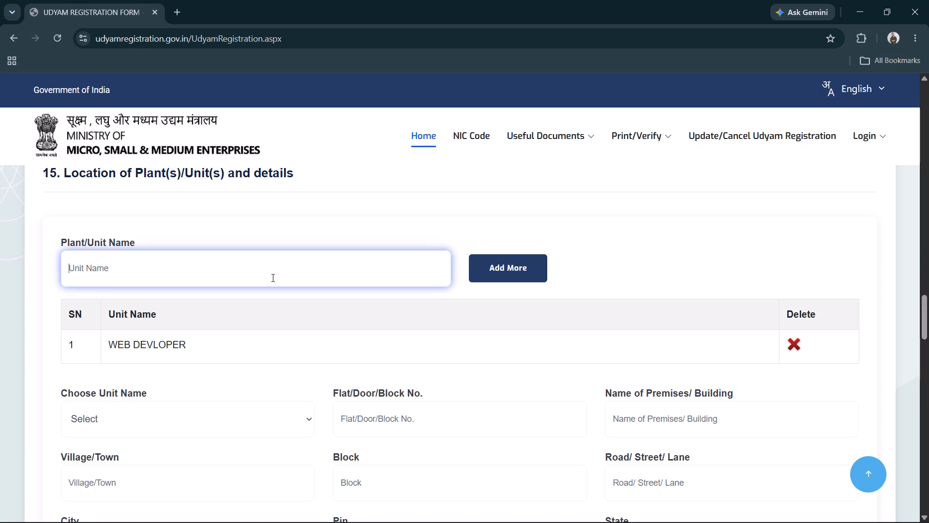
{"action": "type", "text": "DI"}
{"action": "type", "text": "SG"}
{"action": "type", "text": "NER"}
{"action": "left_click", "coordinate": [88, 268]}
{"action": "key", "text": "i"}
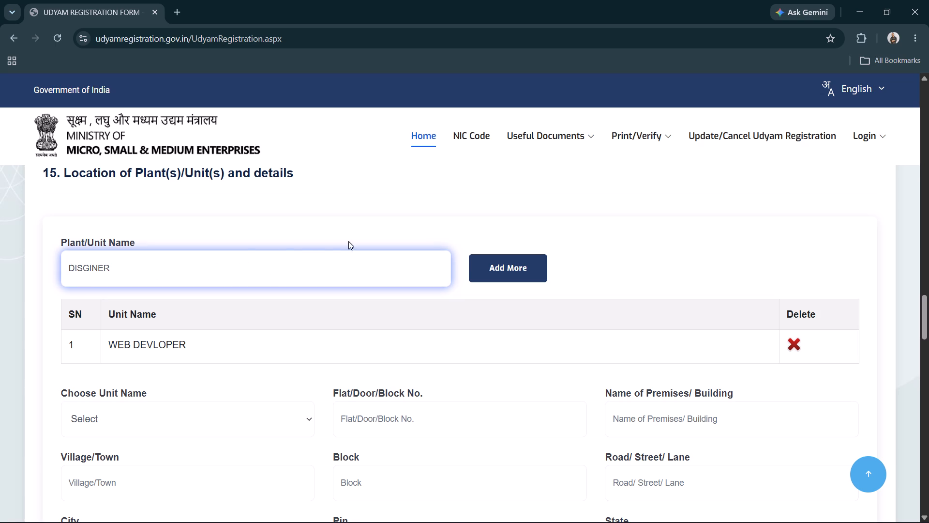
{"action": "left_click", "coordinate": [347, 268]}
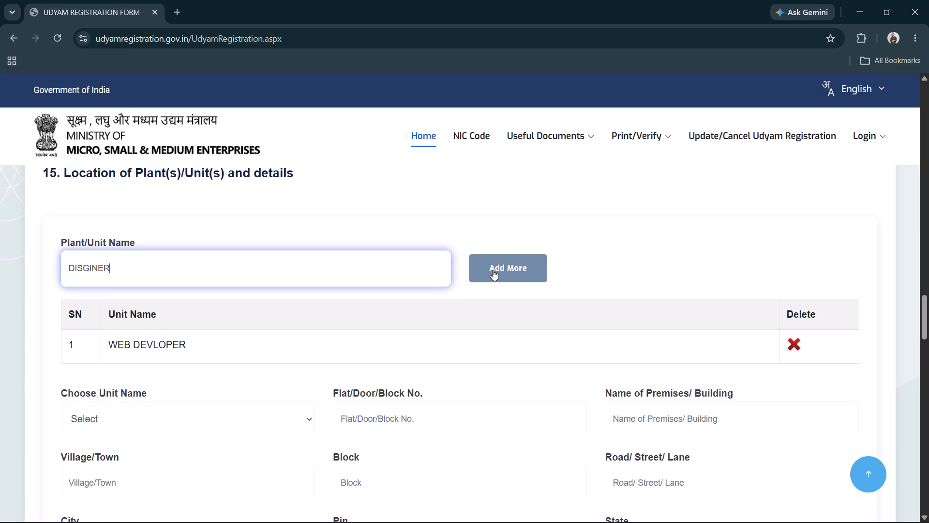
{"action": "left_click", "coordinate": [493, 270]}
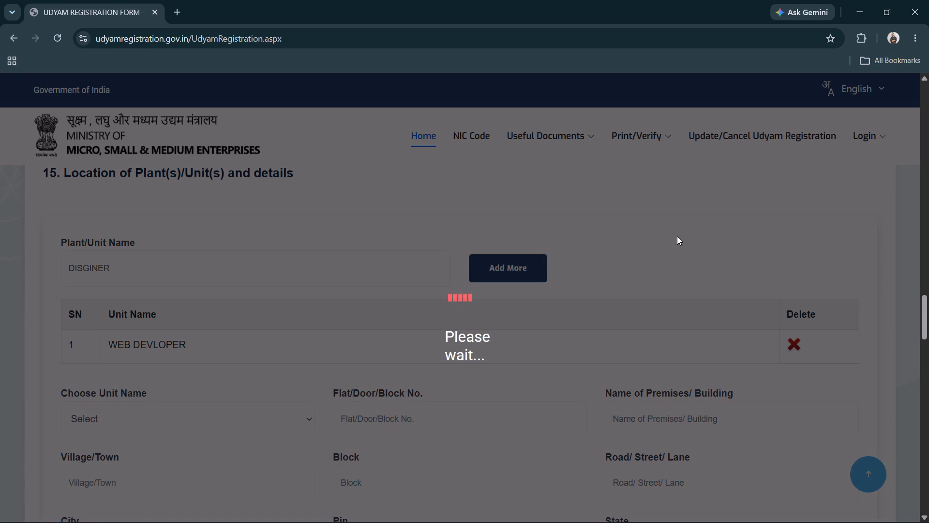
Choose DISGINER as the unit for a plant address and enter the official address's number as its Flat/Door/Block No.
{"action": "scroll", "coordinate": [677, 236], "scroll_direction": "down", "scroll_amount": 2}
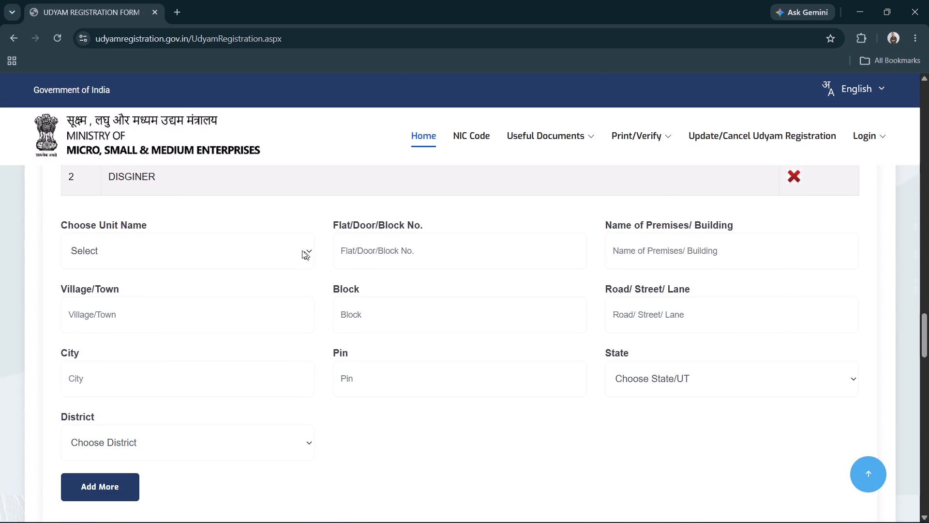
{"action": "left_click", "coordinate": [302, 250]}
{"action": "left_click", "coordinate": [279, 312]}
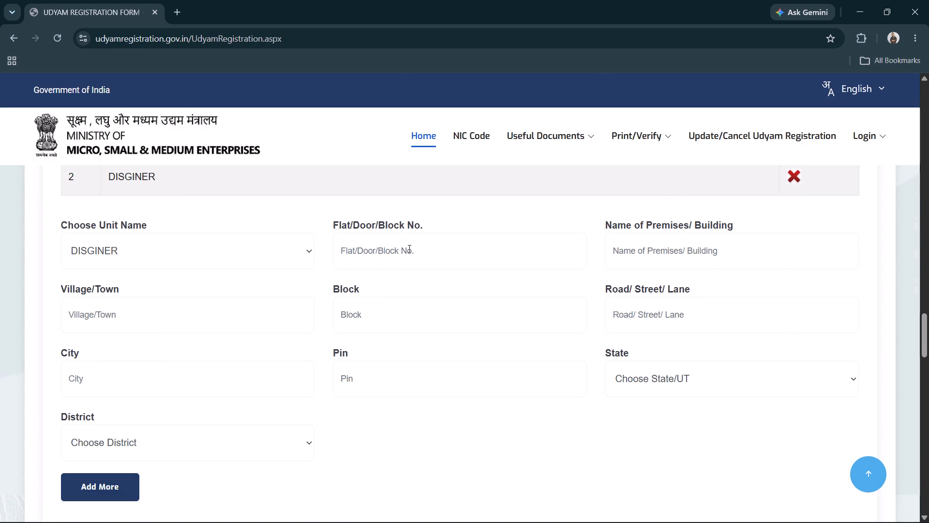
{"action": "left_click", "coordinate": [408, 248]}
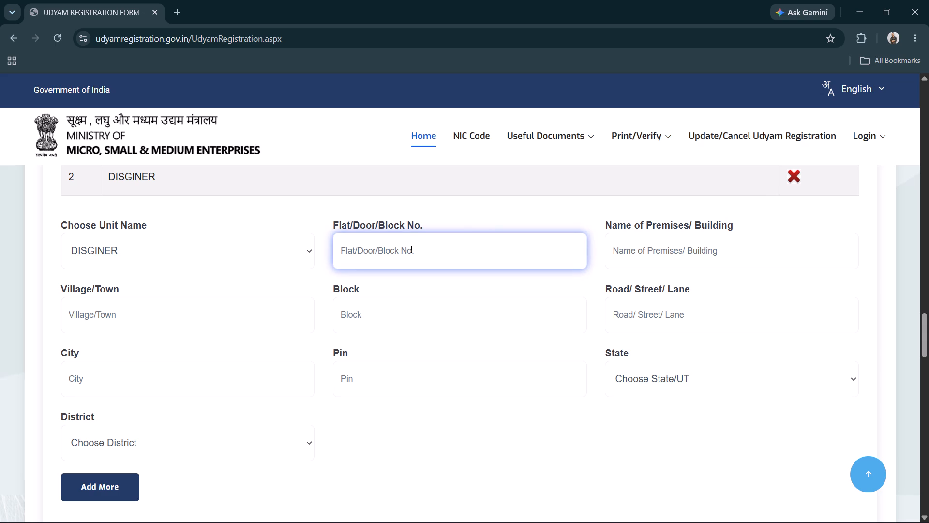
{"action": "scroll", "coordinate": [410, 246], "scroll_direction": "up", "scroll_amount": 2}
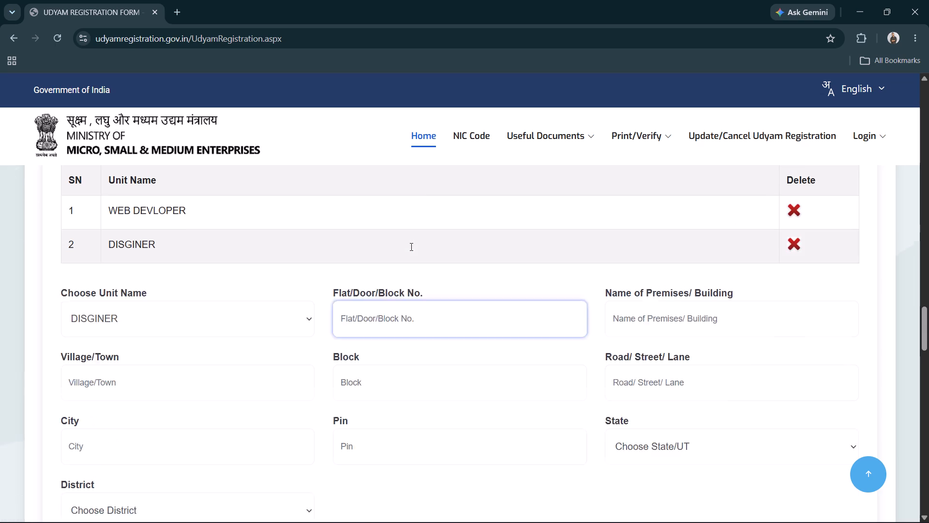
{"action": "scroll", "coordinate": [410, 246], "scroll_direction": "up", "scroll_amount": 3}
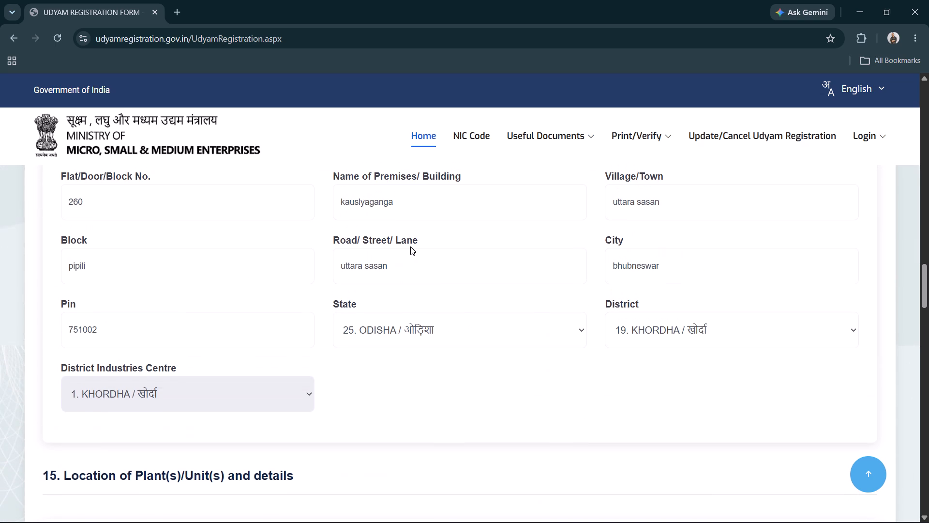
{"action": "scroll", "coordinate": [410, 246], "scroll_direction": "down", "scroll_amount": 4}
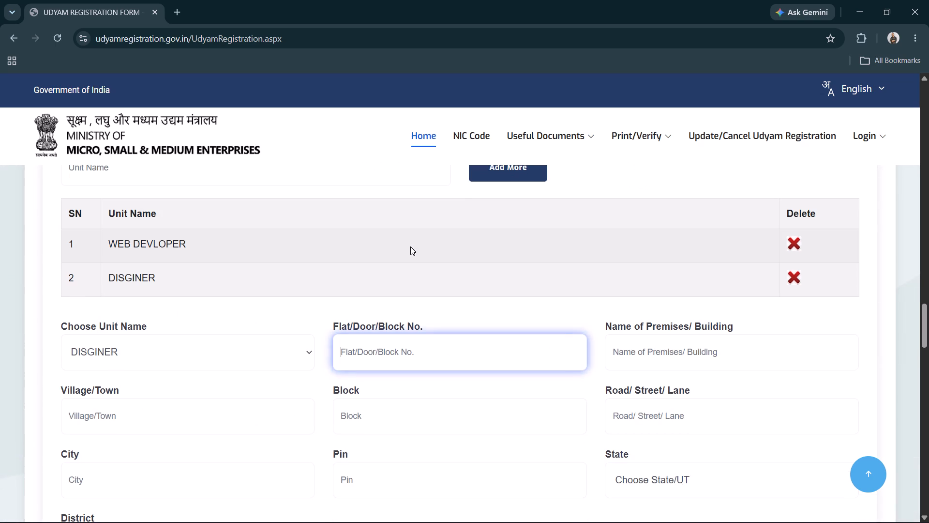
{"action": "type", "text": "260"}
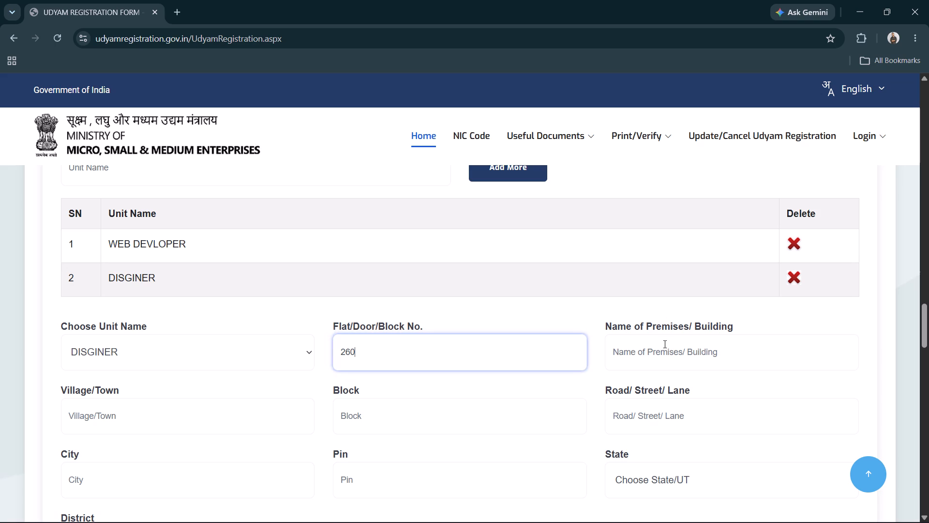
Paste the locality name from the clipboard history into the DISGINER unit's Name of Premises/Building field.
{"action": "left_click", "coordinate": [664, 346]}
{"action": "key", "text": "super+v"}
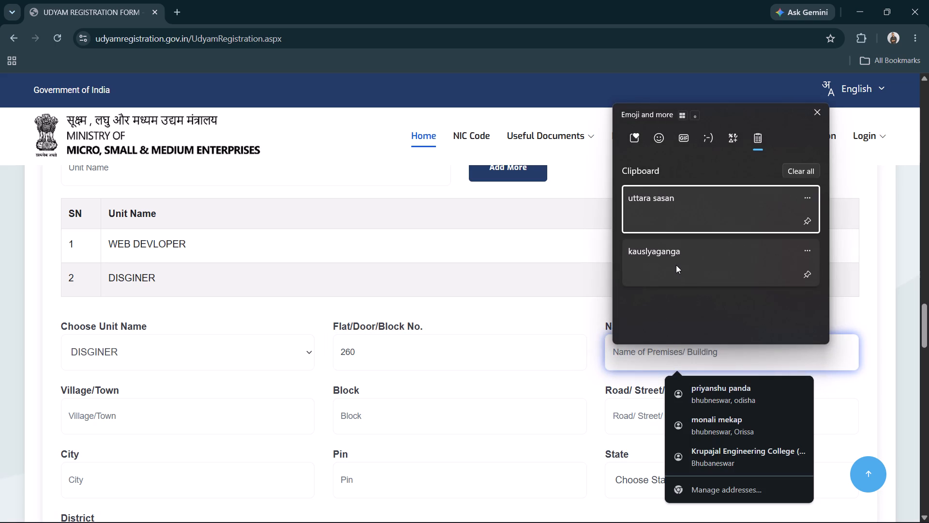
{"action": "left_click", "coordinate": [676, 265]}
{"action": "key", "text": "ctrl+v"}
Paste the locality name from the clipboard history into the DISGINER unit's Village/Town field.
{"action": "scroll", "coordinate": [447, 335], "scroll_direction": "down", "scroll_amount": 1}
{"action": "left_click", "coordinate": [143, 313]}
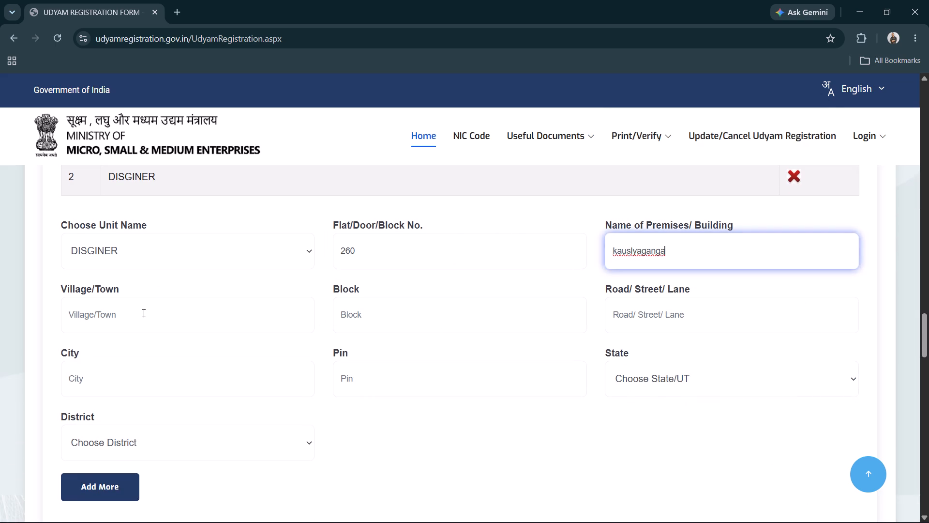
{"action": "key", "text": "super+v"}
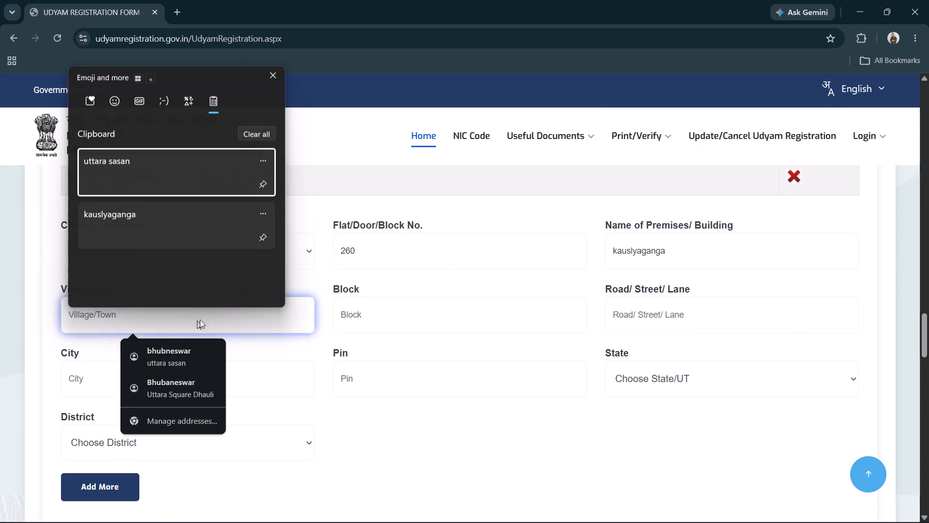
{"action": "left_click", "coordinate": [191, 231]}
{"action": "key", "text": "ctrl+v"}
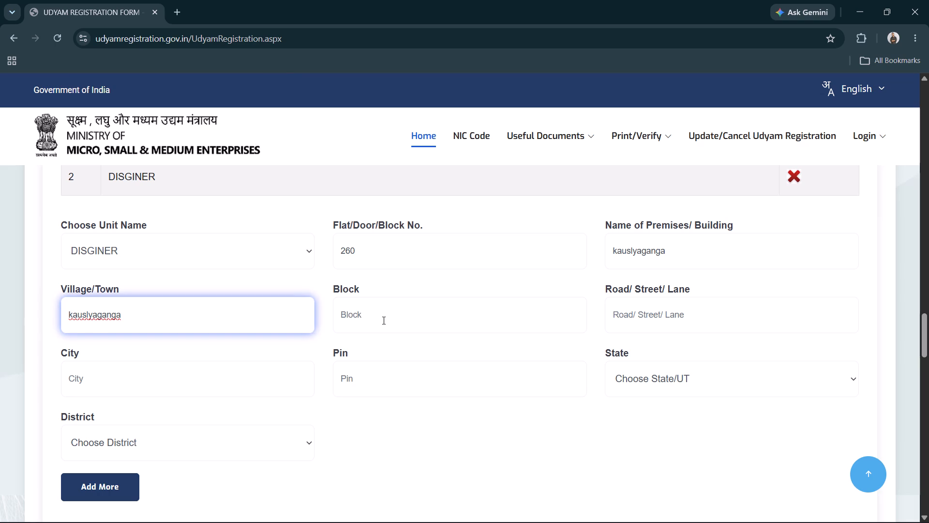
Replace the DISGINER unit's Village/Town entry with the village name used for the WEB DEVLOPER unit, in lowercase.
{"action": "scroll", "coordinate": [503, 321], "scroll_direction": "up", "scroll_amount": 5}
{"action": "scroll", "coordinate": [503, 321], "scroll_direction": "down", "scroll_amount": 2}
{"action": "scroll", "coordinate": [503, 321], "scroll_direction": "up", "scroll_amount": 1}
{"action": "scroll", "coordinate": [503, 321], "scroll_direction": "down", "scroll_amount": 3}
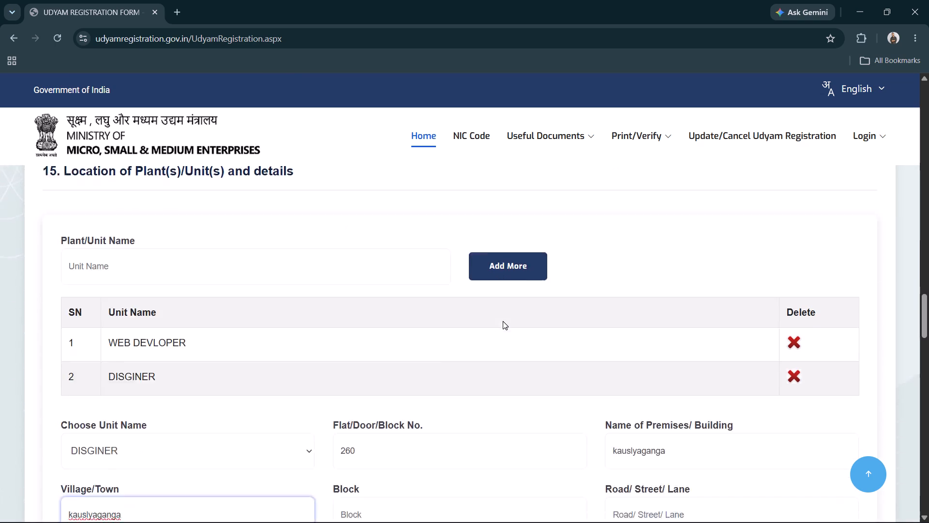
{"action": "left_click_drag", "start_coordinate": [137, 418], "coordinate": [48, 423]}
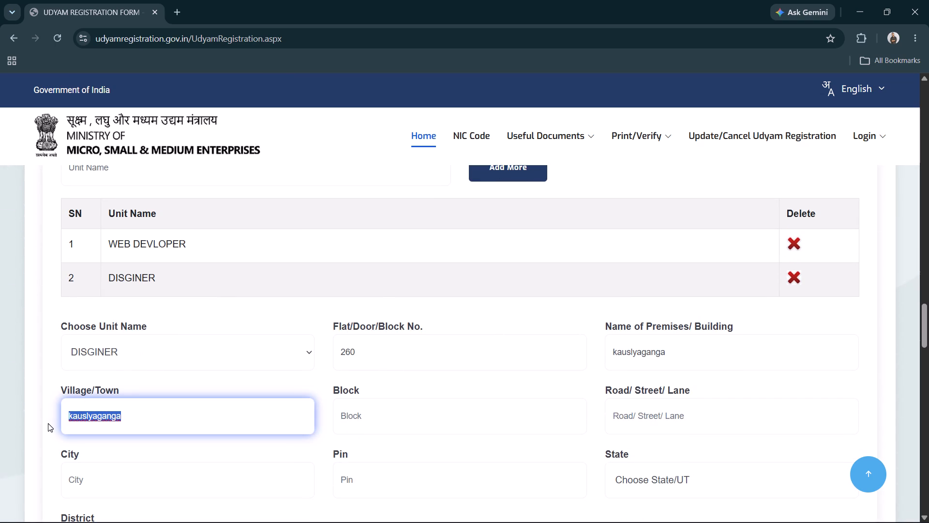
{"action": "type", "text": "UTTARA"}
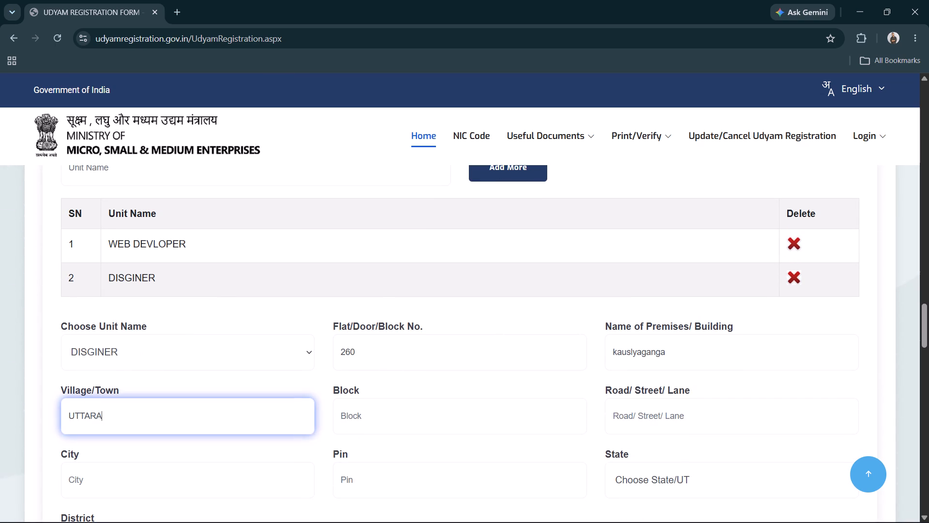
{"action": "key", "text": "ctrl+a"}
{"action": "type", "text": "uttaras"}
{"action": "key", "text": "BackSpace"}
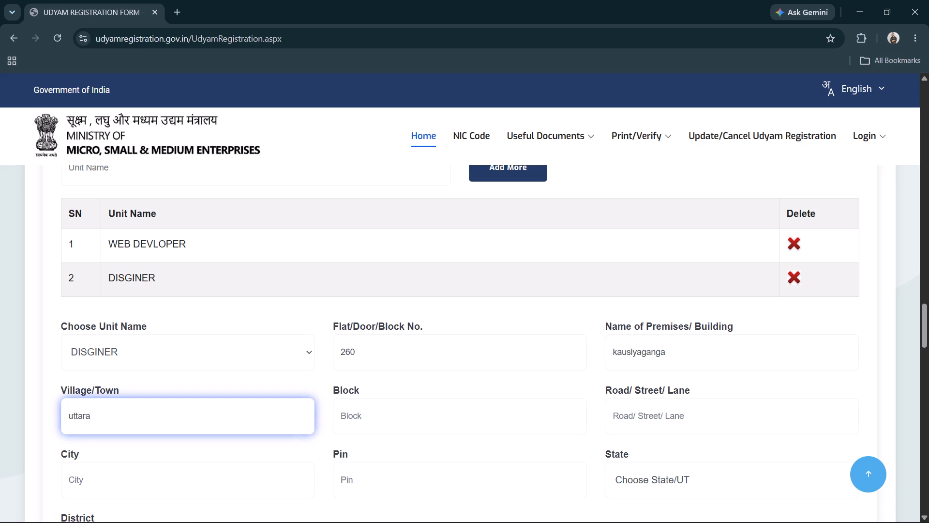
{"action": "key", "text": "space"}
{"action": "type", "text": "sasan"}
Fill in the DISGINER unit's Block and Road/Street/Lane, using the saved square name for the street without its final word.
{"action": "scroll", "coordinate": [54, 385], "scroll_direction": "down", "scroll_amount": 1}
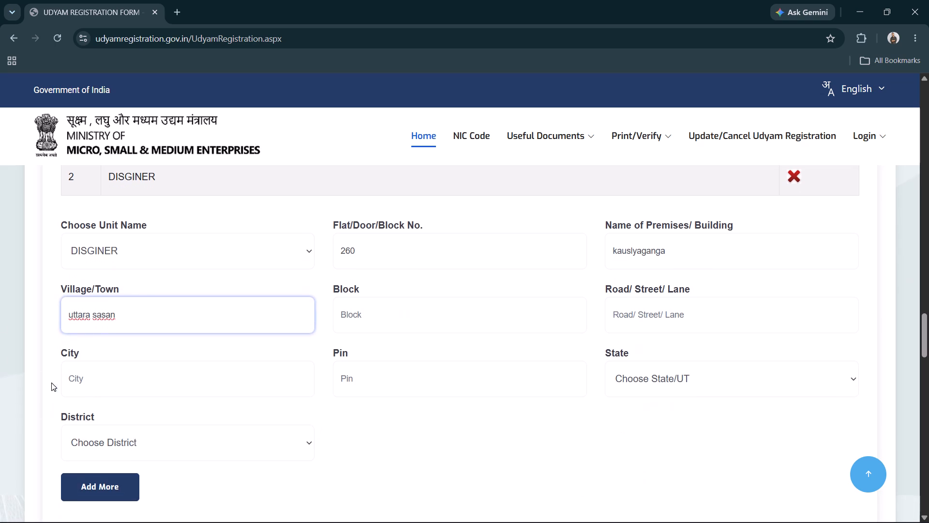
{"action": "left_click", "coordinate": [370, 316]}
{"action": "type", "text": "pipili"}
{"action": "left_click", "coordinate": [647, 308]}
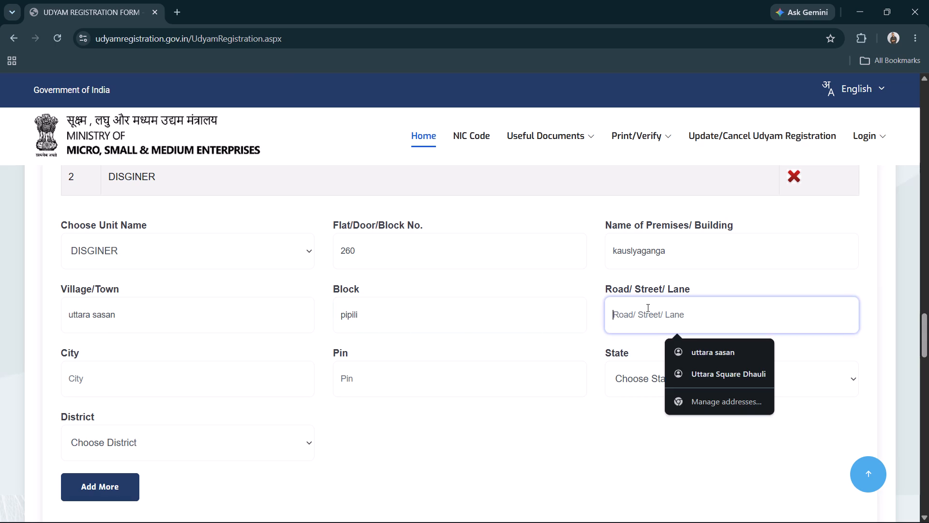
{"action": "left_click", "coordinate": [691, 364]}
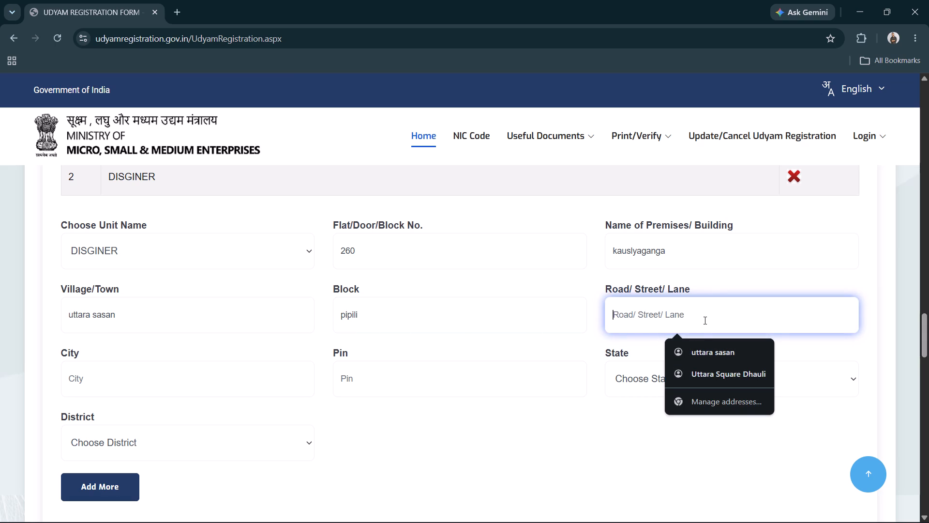
{"action": "left_click", "coordinate": [708, 367]}
{"action": "left_click_drag", "start_coordinate": [696, 316], "coordinate": [666, 320]}
{"action": "key", "text": "BackSpace"}
{"action": "left_click", "coordinate": [523, 424]}
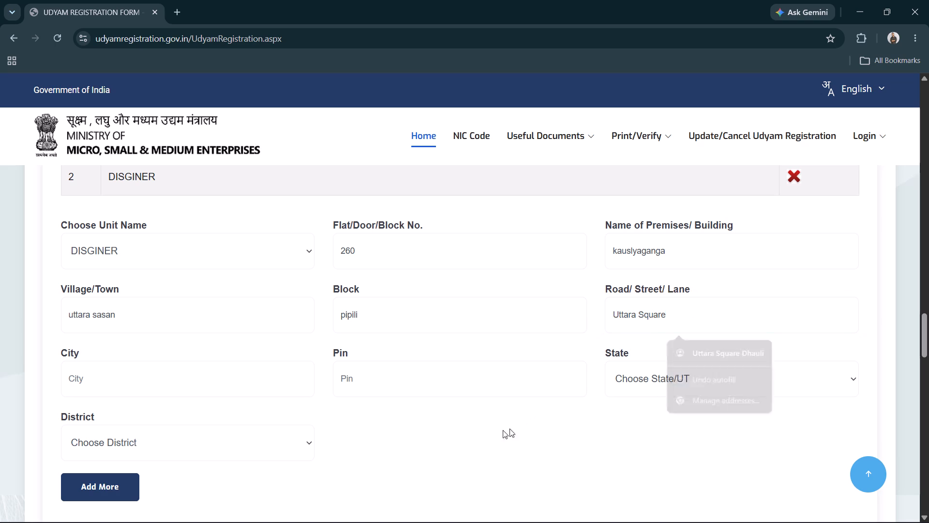
Fill in the DISGINER unit's City from the saved address suggestion and enter the address's postal code as the Pin.
{"action": "left_click", "coordinate": [204, 380]}
{"action": "left_click", "coordinate": [195, 413]}
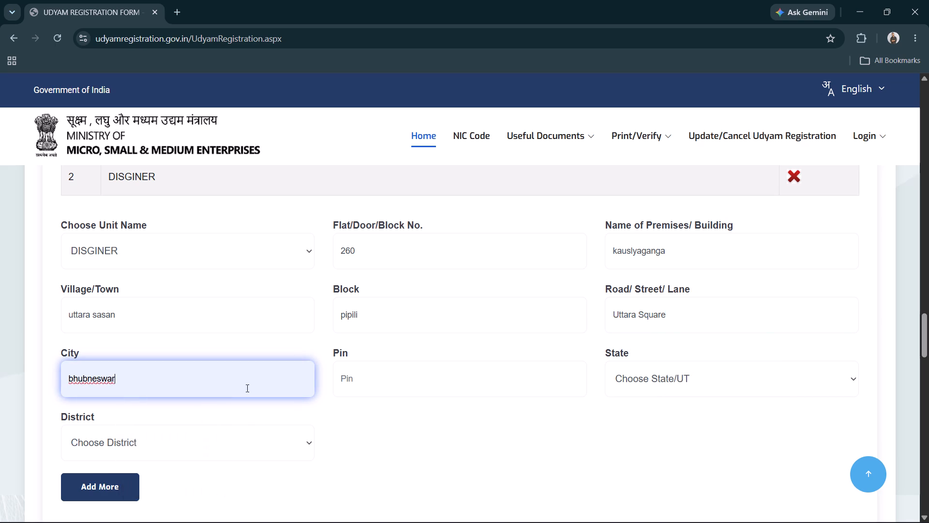
{"action": "left_click", "coordinate": [365, 378]}
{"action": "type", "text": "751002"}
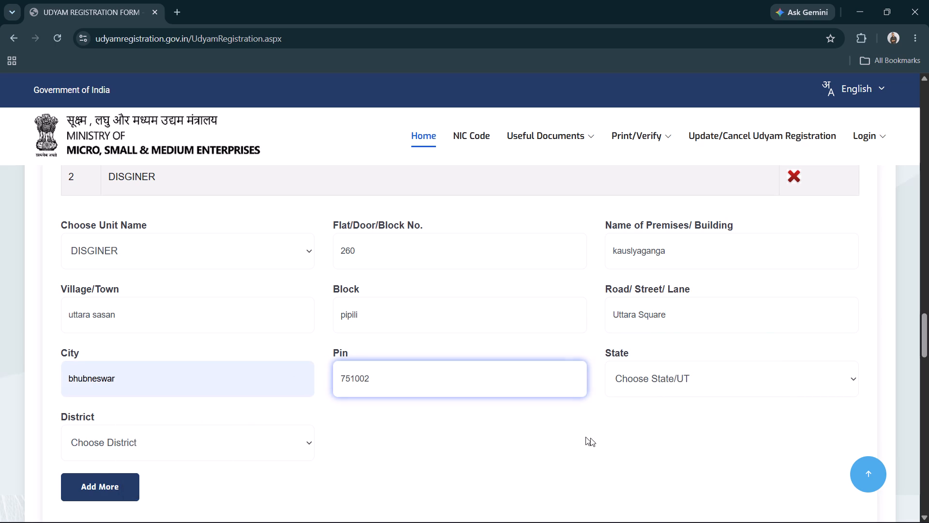
Choose ODISHA as the state and KHORDHA as the district for the DISGINER unit.
{"action": "left_click", "coordinate": [670, 379]}
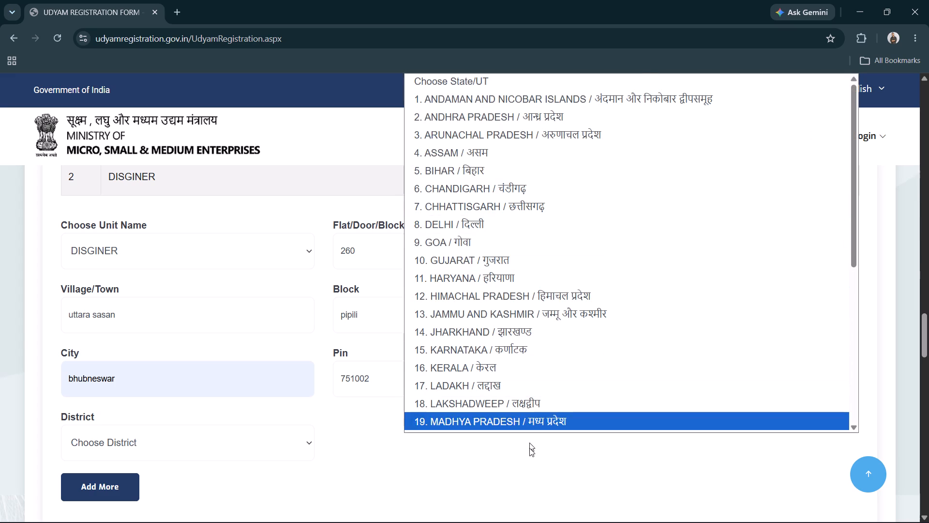
{"action": "scroll", "coordinate": [555, 391], "scroll_direction": "down", "scroll_amount": 3}
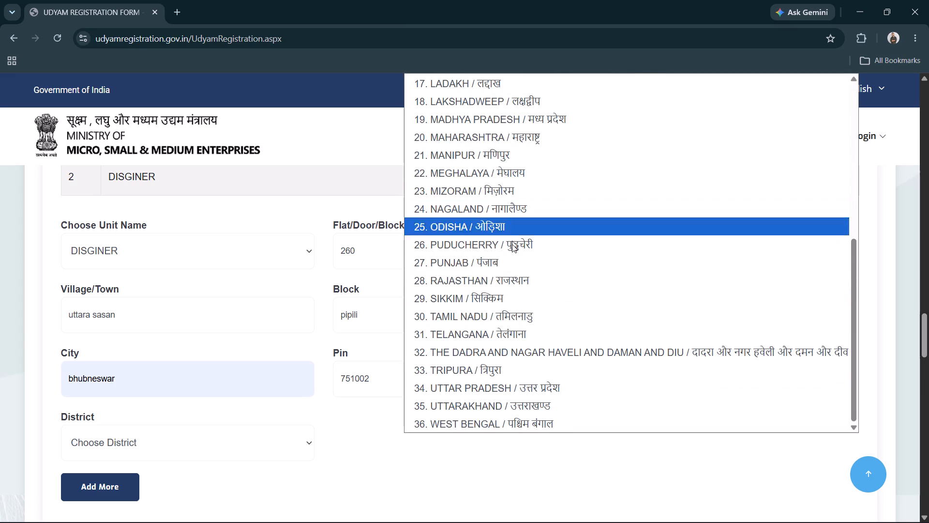
{"action": "left_click", "coordinate": [512, 231]}
{"action": "scroll", "coordinate": [659, 328], "scroll_direction": "down", "scroll_amount": 1}
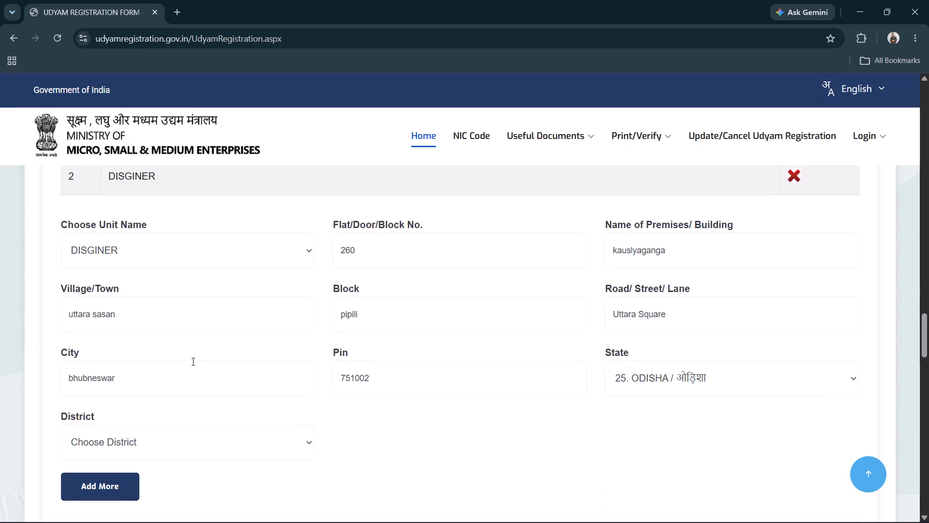
{"action": "left_click", "coordinate": [208, 448]}
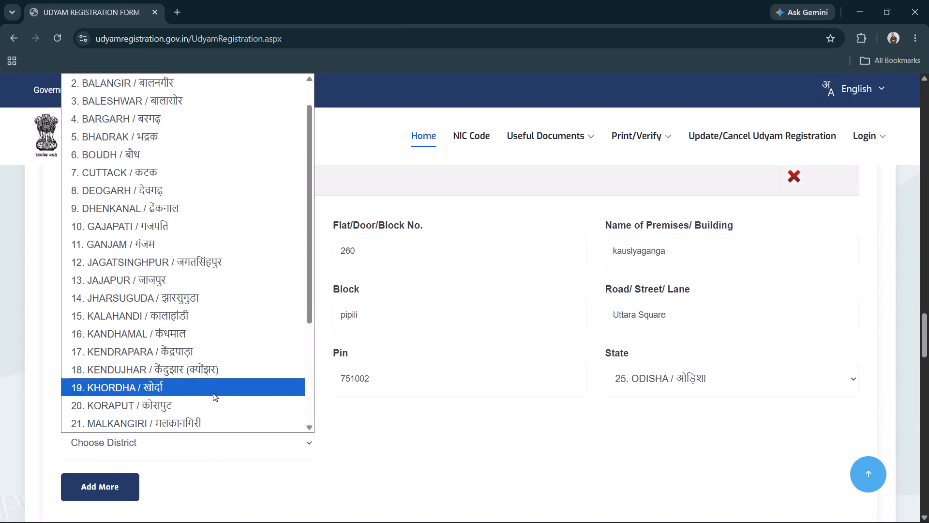
{"action": "left_click", "coordinate": [210, 392]}
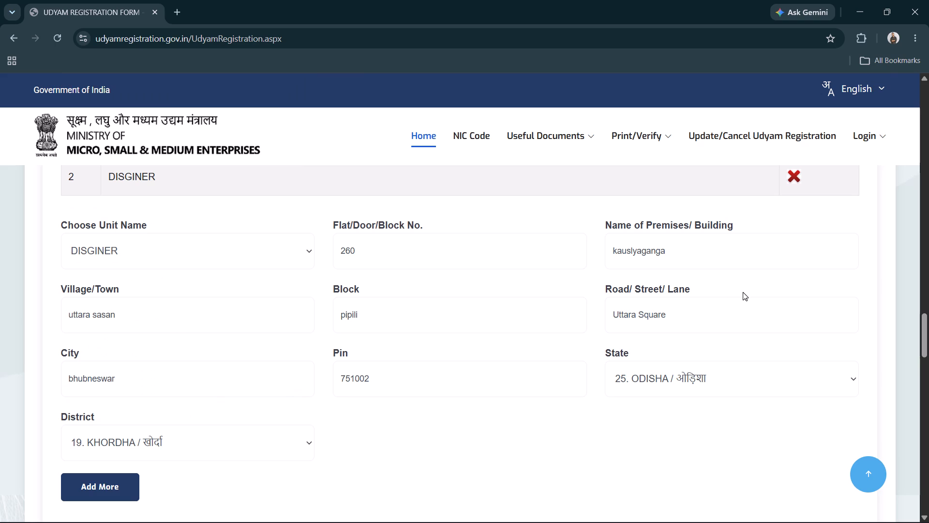
Add the completed DISGINER plant address to the unit location table.
{"action": "scroll", "coordinate": [743, 292], "scroll_direction": "down", "scroll_amount": 1}
{"action": "scroll", "coordinate": [682, 322], "scroll_direction": "up", "scroll_amount": 1}
{"action": "left_click", "coordinate": [120, 497]}
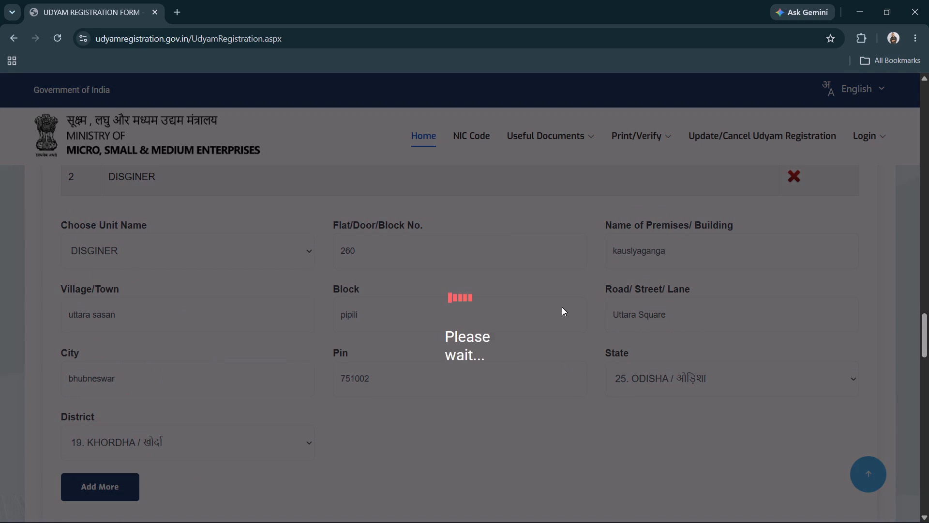
{"action": "scroll", "coordinate": [576, 295], "scroll_direction": "down", "scroll_amount": 3}
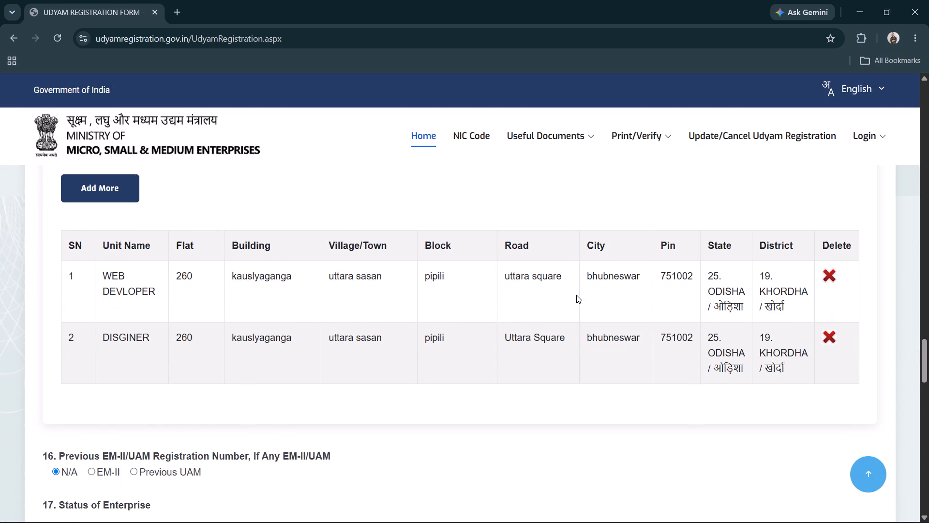
Set the enterprise's Date of Incorporation/registration to 04/08/2026 in section 17.
{"action": "scroll", "coordinate": [576, 295], "scroll_direction": "down", "scroll_amount": 1}
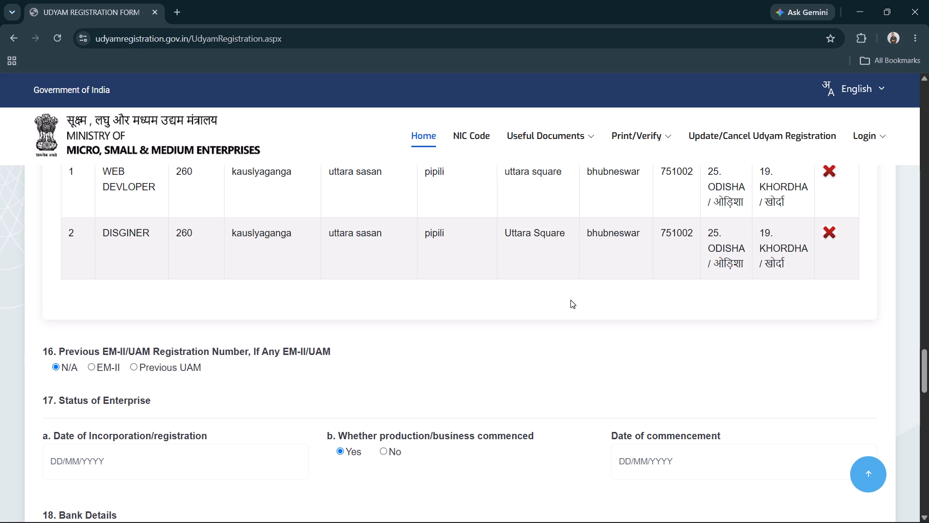
{"action": "scroll", "coordinate": [570, 300], "scroll_direction": "down", "scroll_amount": 1}
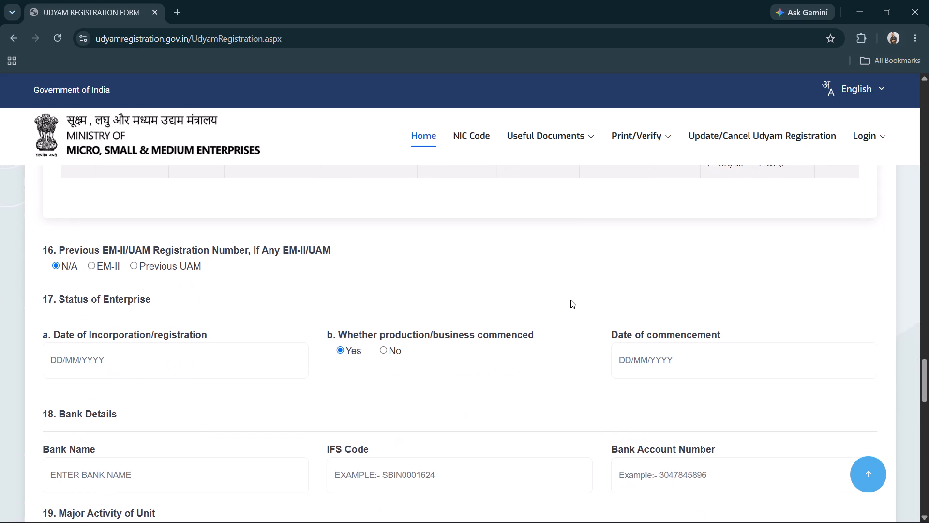
{"action": "scroll", "coordinate": [570, 299], "scroll_direction": "up", "scroll_amount": 1}
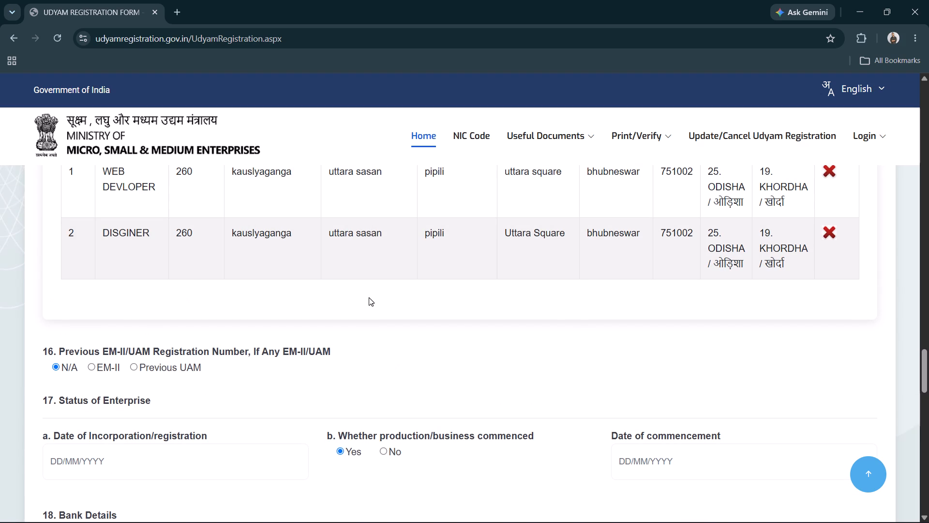
{"action": "scroll", "coordinate": [369, 297], "scroll_direction": "down", "scroll_amount": 1}
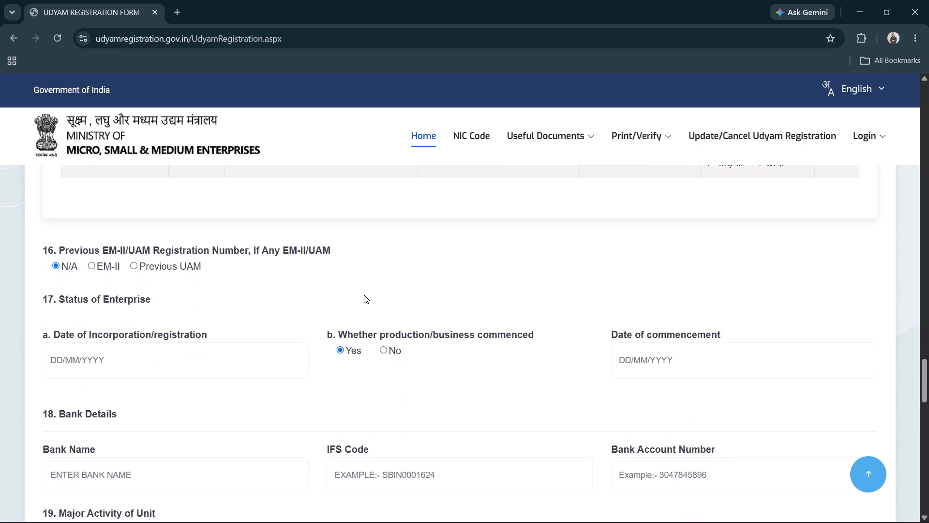
{"action": "scroll", "coordinate": [355, 290], "scroll_direction": "down", "scroll_amount": 1}
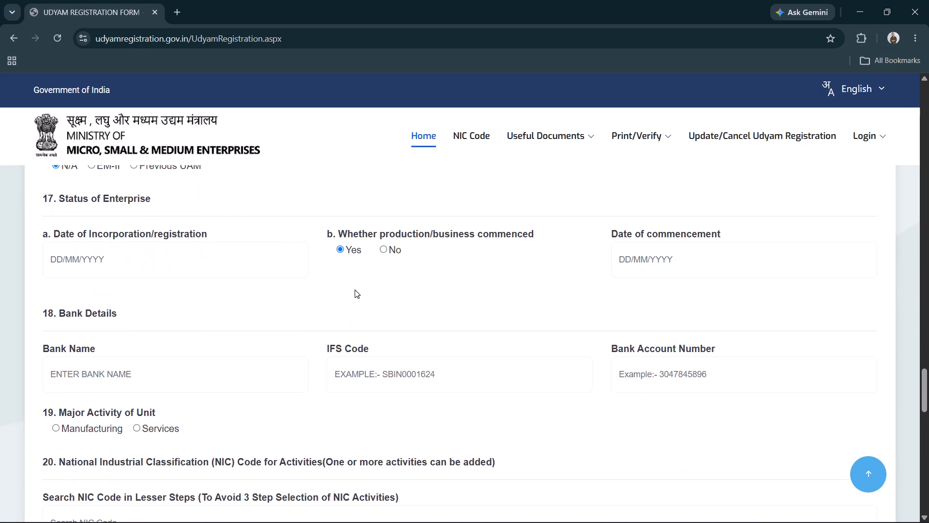
{"action": "left_click", "coordinate": [251, 262]}
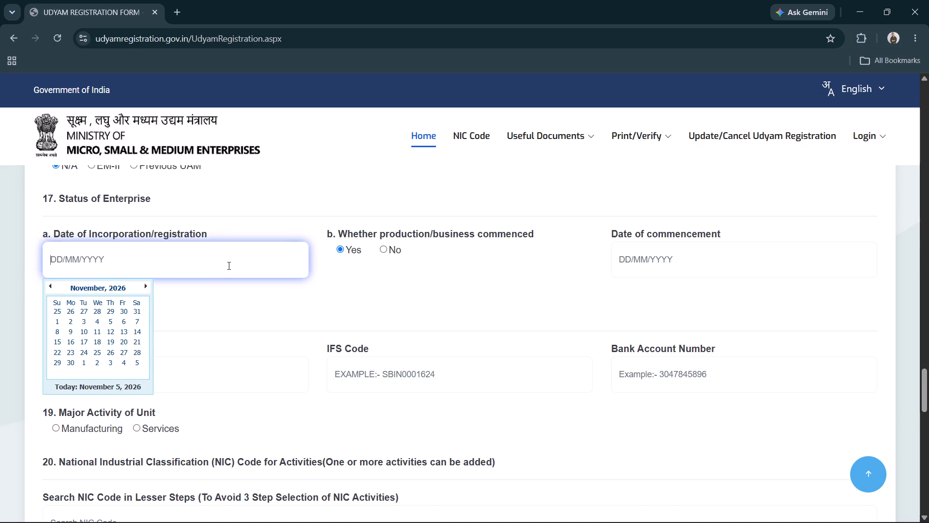
{"action": "left_click", "coordinate": [111, 285]}
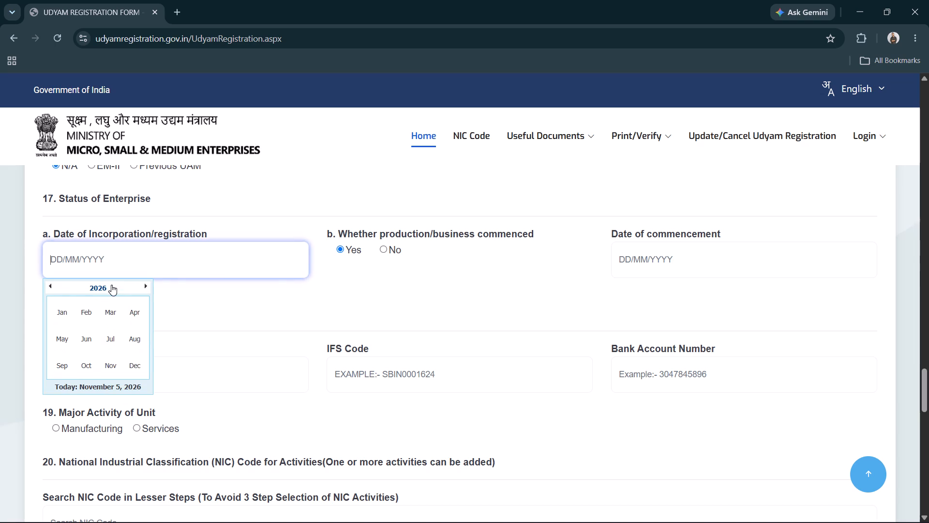
{"action": "left_click", "coordinate": [111, 285]}
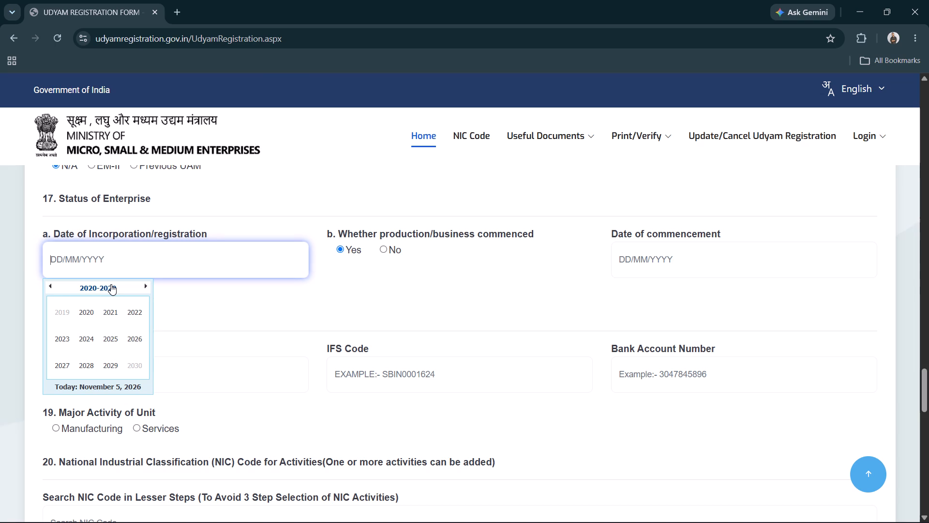
{"action": "left_click", "coordinate": [52, 289]}
{"action": "left_click", "coordinate": [143, 284]}
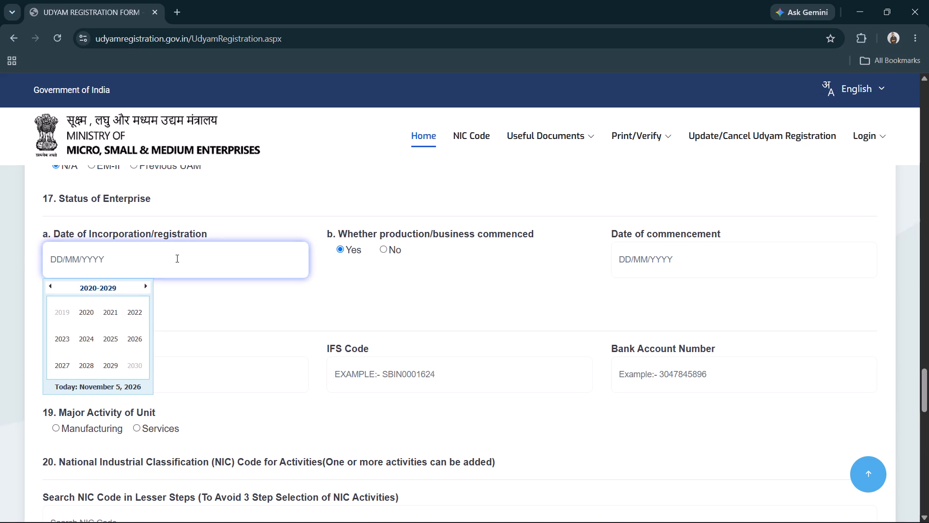
{"action": "right_click", "coordinate": [142, 341]}
{"action": "left_click", "coordinate": [139, 340]}
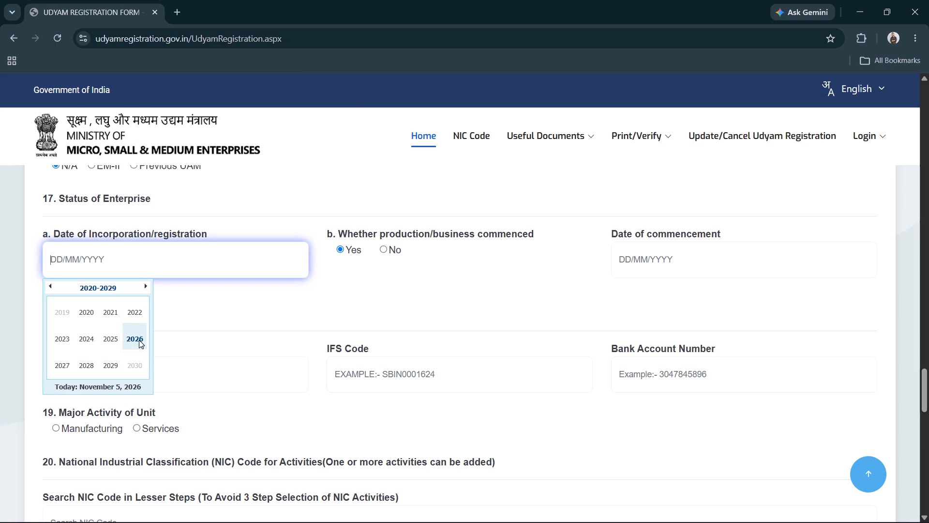
{"action": "left_click", "coordinate": [137, 339]}
{"action": "left_click", "coordinate": [130, 338]}
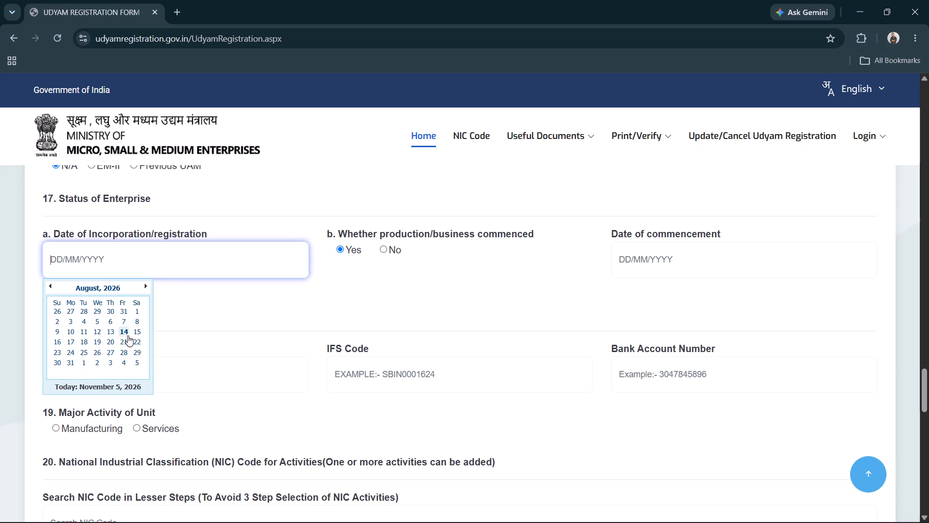
{"action": "left_click", "coordinate": [89, 321]}
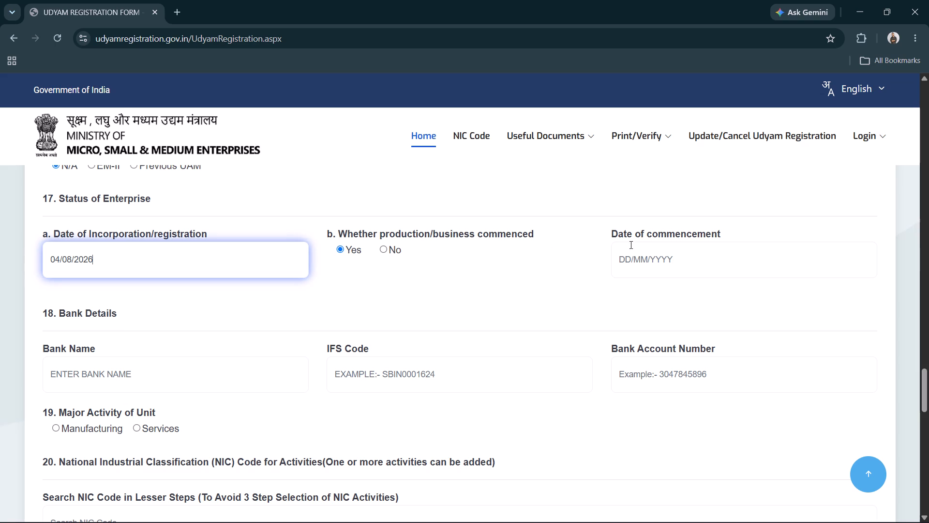
Copy the incorporation date 04/08/2026 into the Date of commencement field.
{"action": "left_click", "coordinate": [675, 260]}
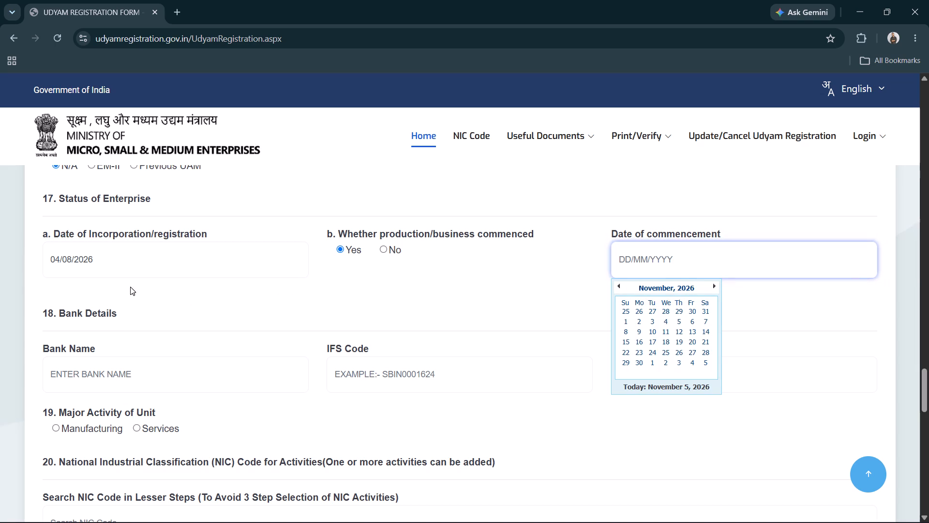
{"action": "left_click_drag", "start_coordinate": [121, 262], "coordinate": [13, 262]}
{"action": "key", "text": "ctrl+c"}
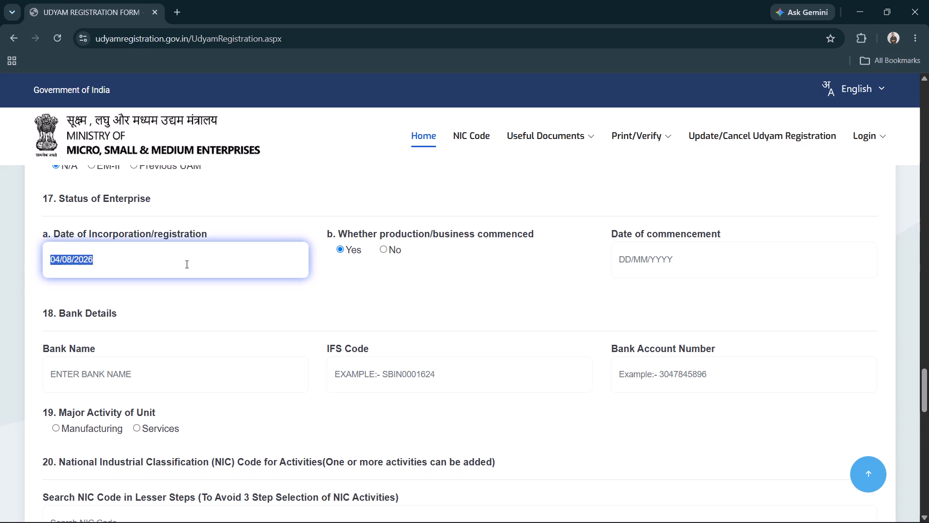
{"action": "left_click", "coordinate": [696, 261]}
{"action": "key", "text": "ctrl+v"}
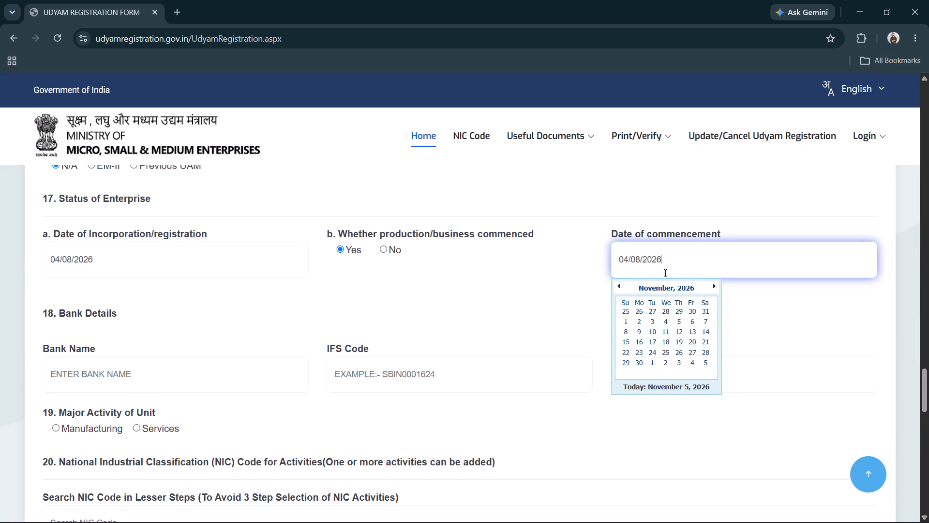
{"action": "left_click", "coordinate": [577, 292]}
Open the Bank Name field in section 18, Bank Details, for entry.
{"action": "scroll", "coordinate": [592, 275], "scroll_direction": "down", "scroll_amount": 1}
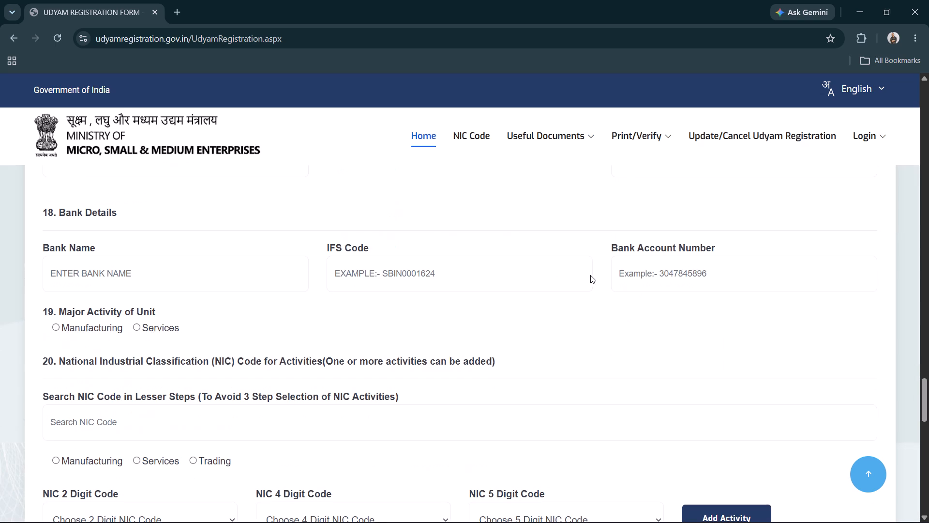
{"action": "left_click", "coordinate": [191, 270]}
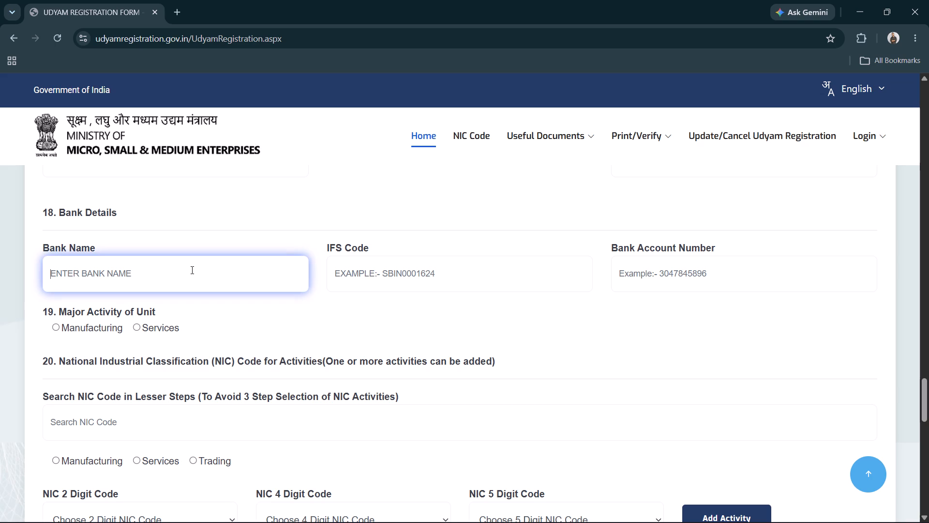
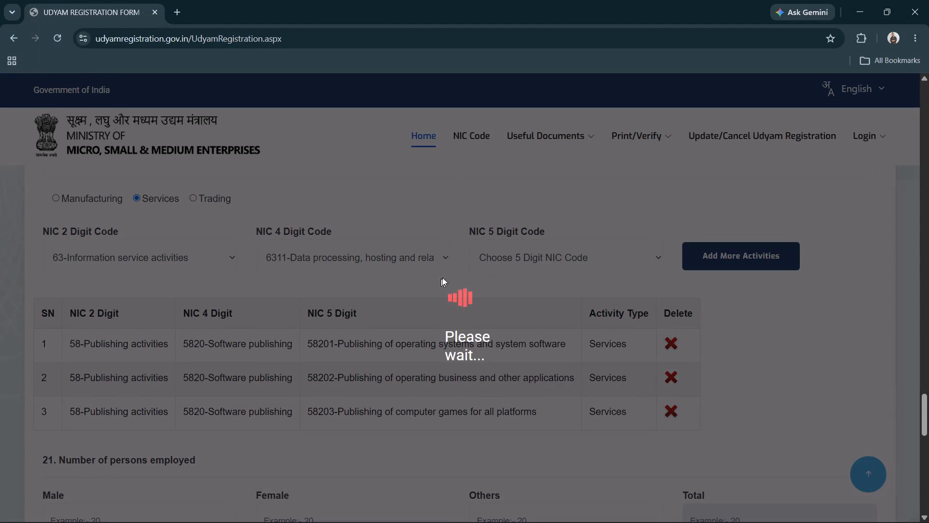
Choose 5-digit NIC code 63111-Data processing activities including report writing and add it to the activities table.
{"action": "left_click", "coordinate": [525, 260]}
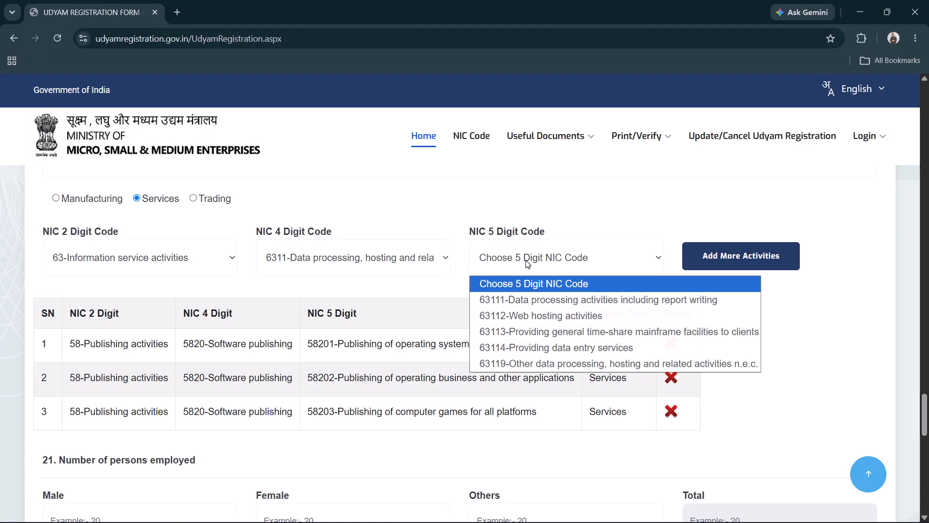
{"action": "left_click", "coordinate": [530, 299]}
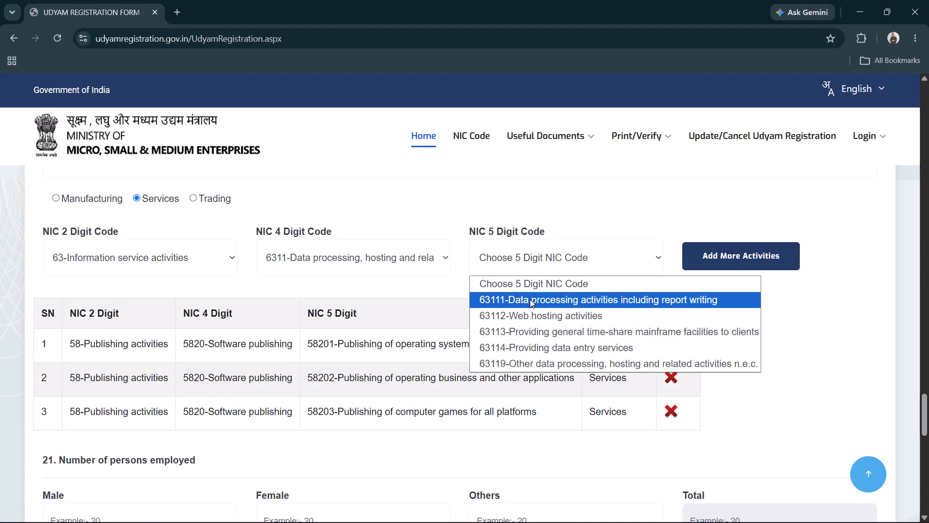
{"action": "left_click", "coordinate": [700, 261]}
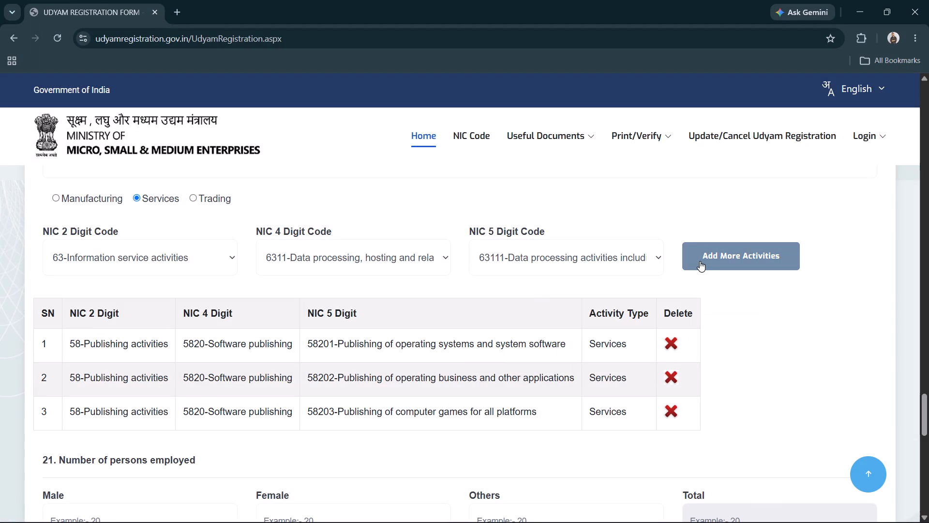
Add a Services activity with NIC codes 63-Information service activities, 6311-Data processing, hosting and related activities, and 63112-Web hosting activities.
{"action": "left_click", "coordinate": [135, 200]}
{"action": "left_click", "coordinate": [158, 259]}
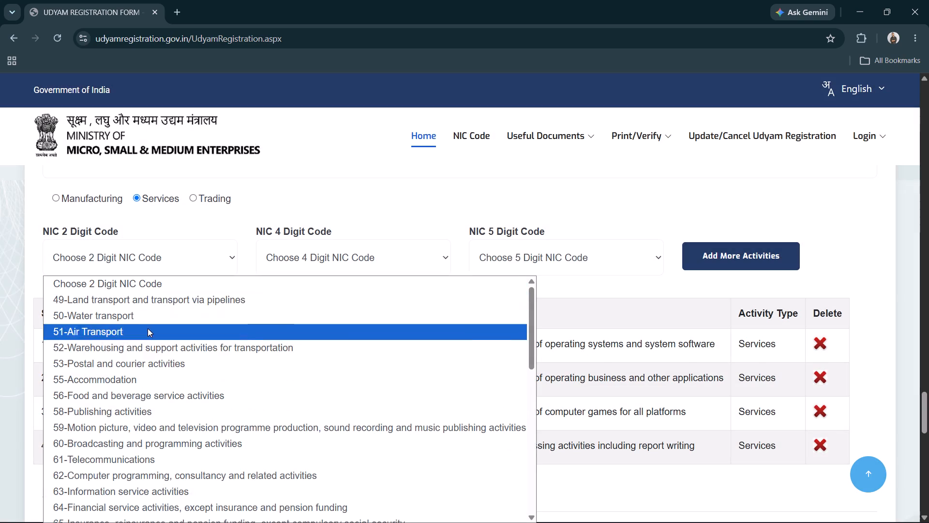
{"action": "left_click", "coordinate": [121, 494]}
{"action": "left_click", "coordinate": [370, 260]}
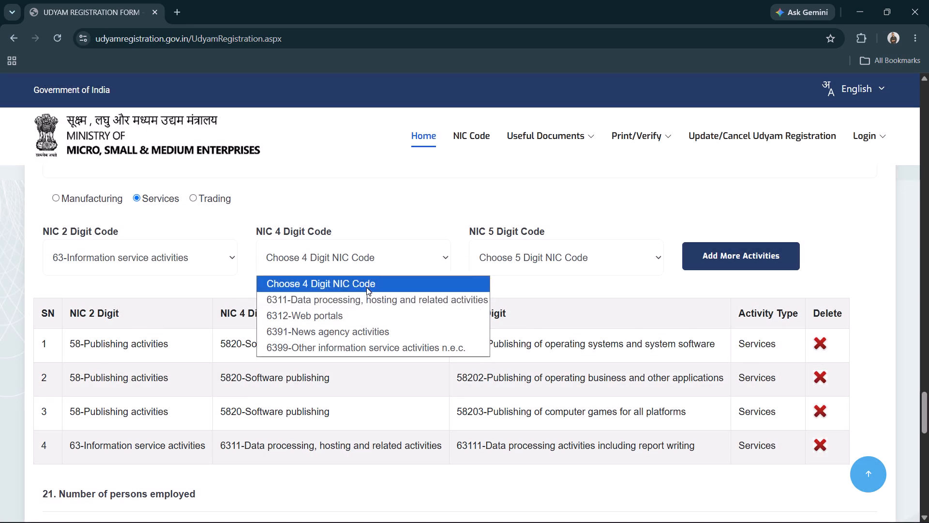
{"action": "left_click", "coordinate": [359, 300]}
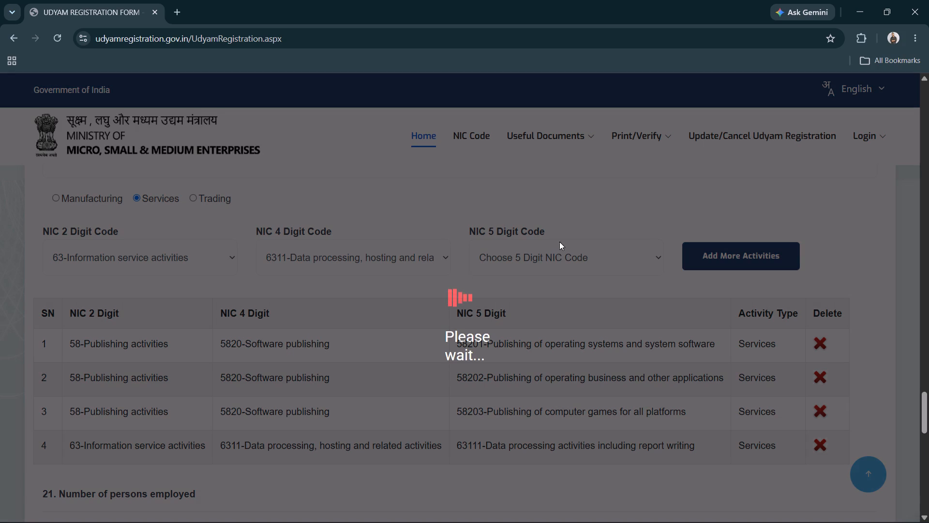
{"action": "left_click", "coordinate": [547, 256]}
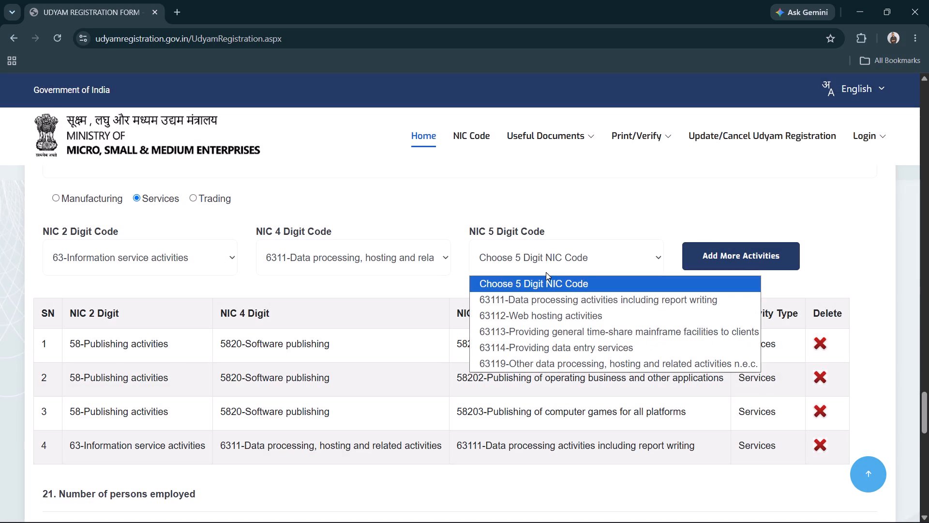
{"action": "left_click", "coordinate": [542, 318]}
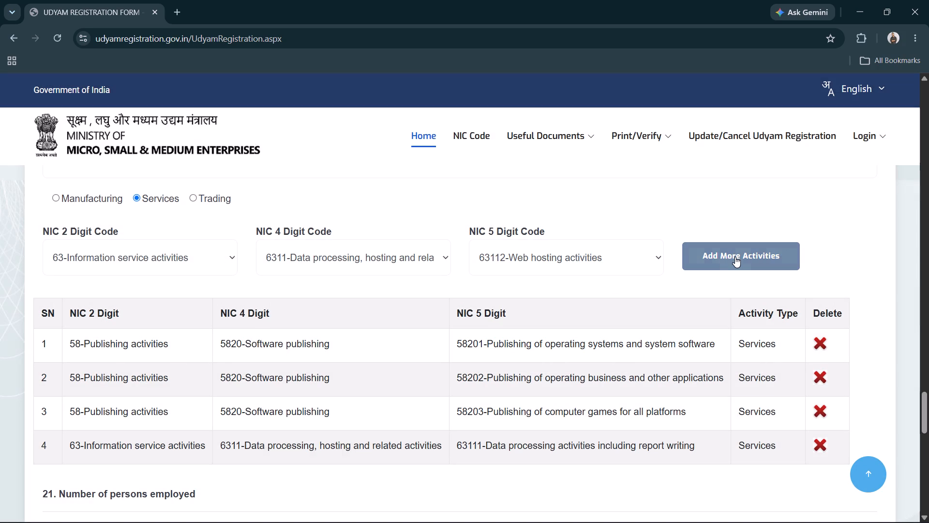
{"action": "left_click", "coordinate": [735, 257]}
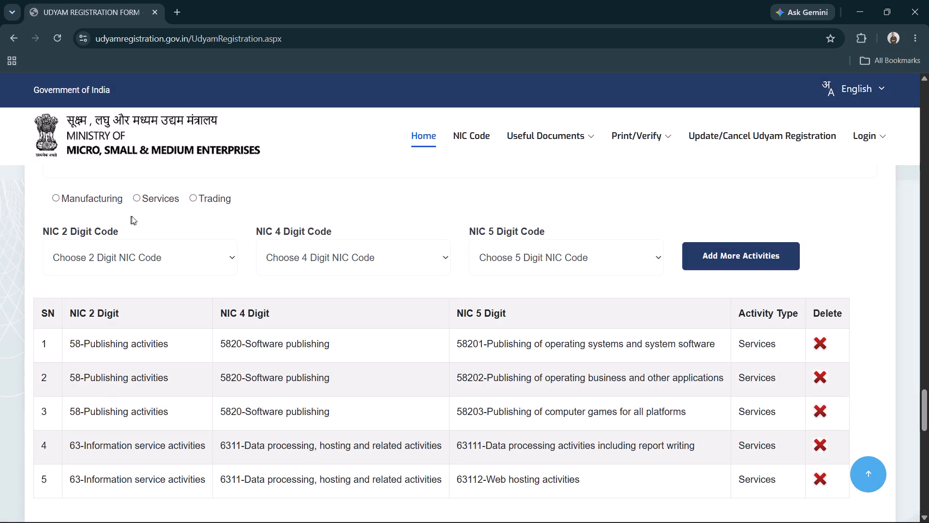
Add a Services activity under NIC codes 63 and 6311 with 63113-Providing general time-share mainframe facilities to clients.
{"action": "left_click", "coordinate": [140, 202]}
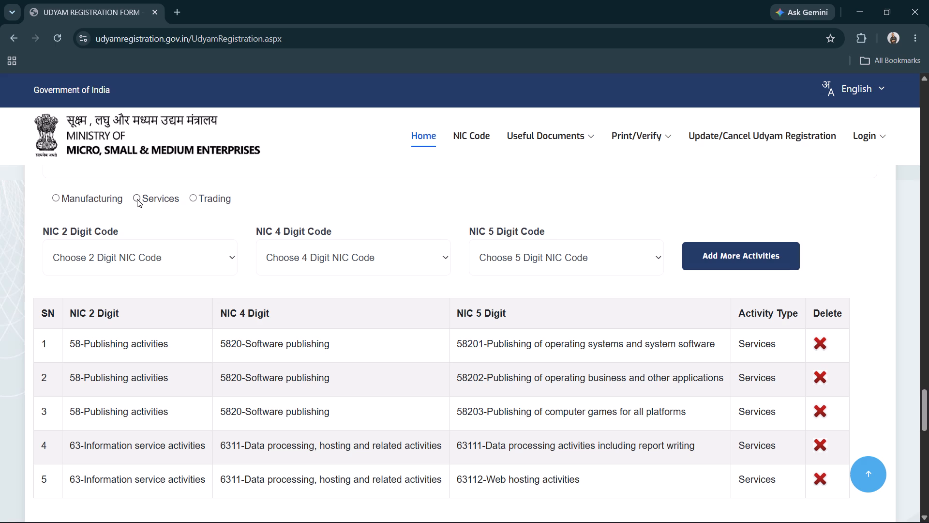
{"action": "left_click", "coordinate": [137, 199]}
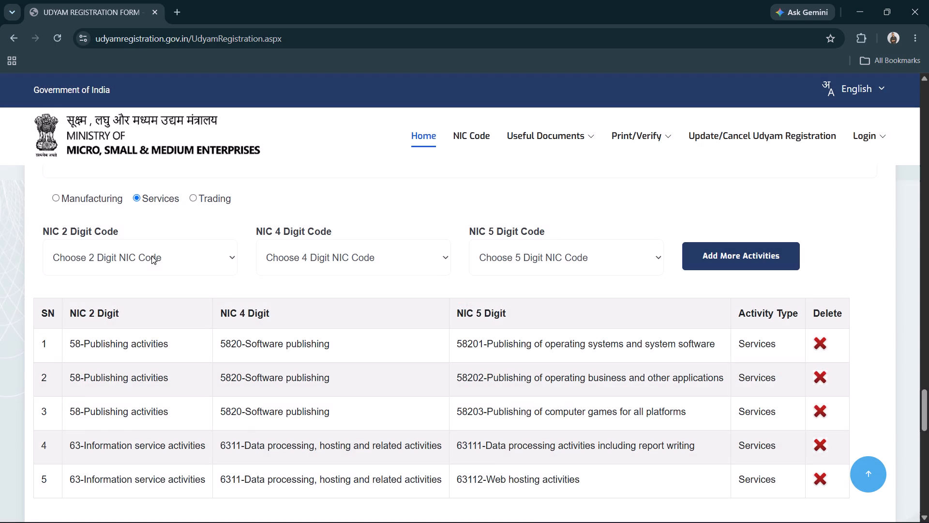
{"action": "left_click", "coordinate": [152, 256]}
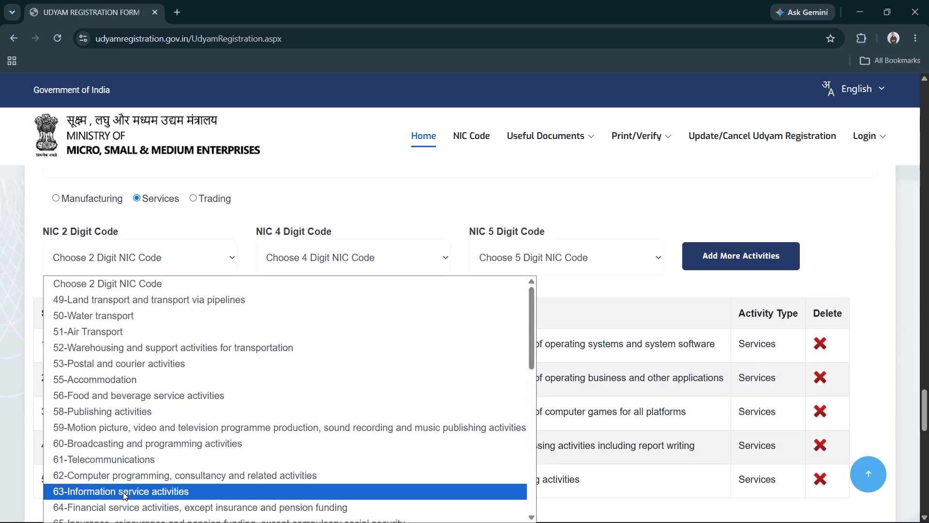
{"action": "left_click", "coordinate": [123, 492]}
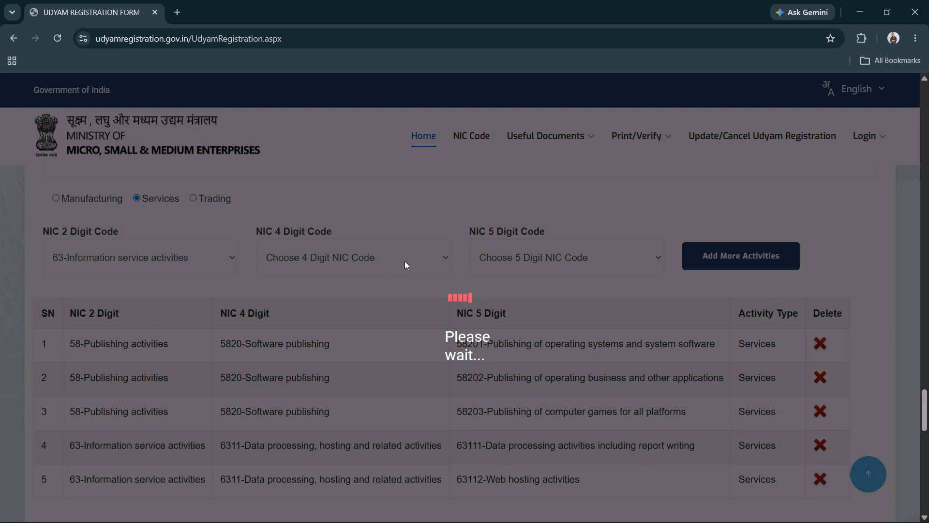
{"action": "left_click", "coordinate": [405, 260]}
{"action": "left_click", "coordinate": [382, 298]}
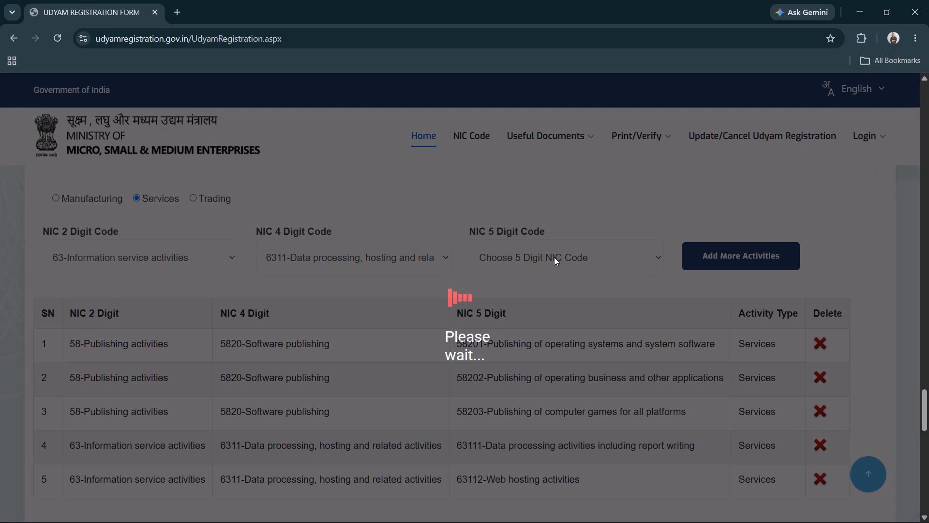
{"action": "left_click", "coordinate": [554, 257]}
{"action": "left_click", "coordinate": [554, 257]}
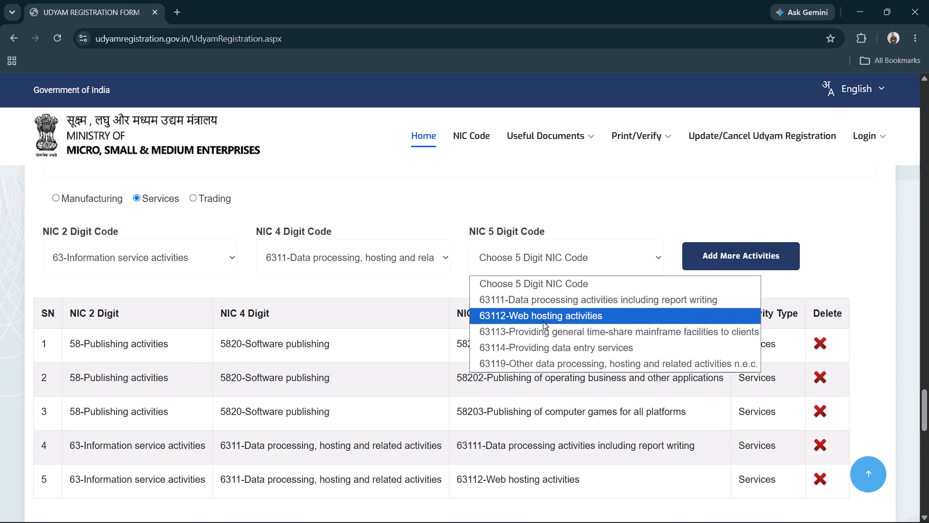
{"action": "left_click", "coordinate": [543, 327]}
{"action": "left_click", "coordinate": [721, 247]}
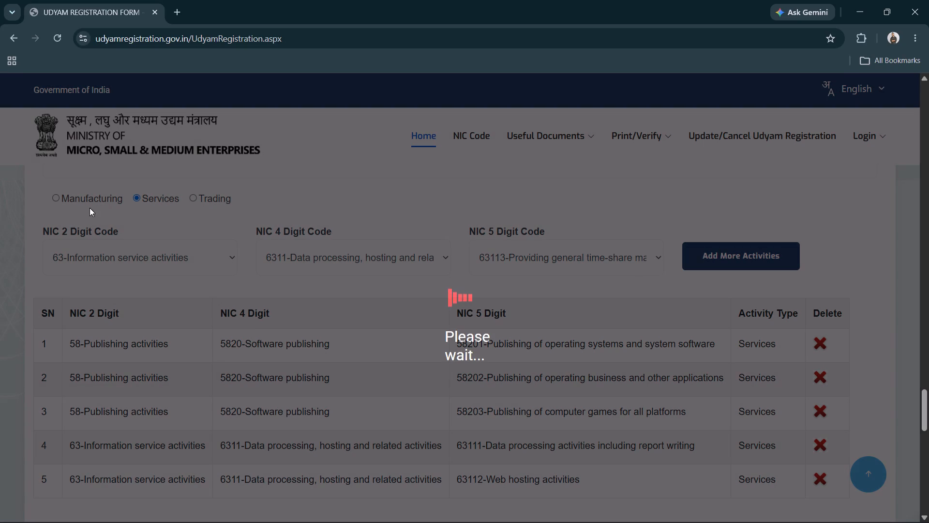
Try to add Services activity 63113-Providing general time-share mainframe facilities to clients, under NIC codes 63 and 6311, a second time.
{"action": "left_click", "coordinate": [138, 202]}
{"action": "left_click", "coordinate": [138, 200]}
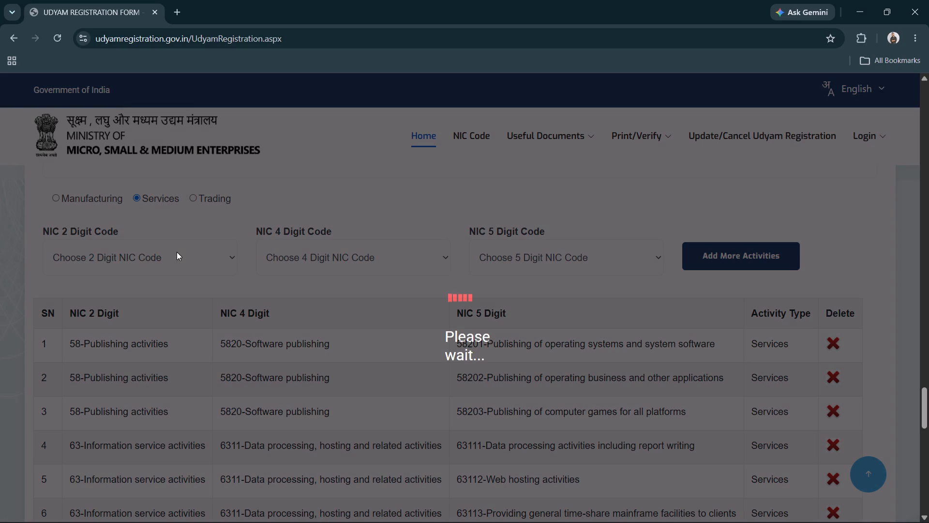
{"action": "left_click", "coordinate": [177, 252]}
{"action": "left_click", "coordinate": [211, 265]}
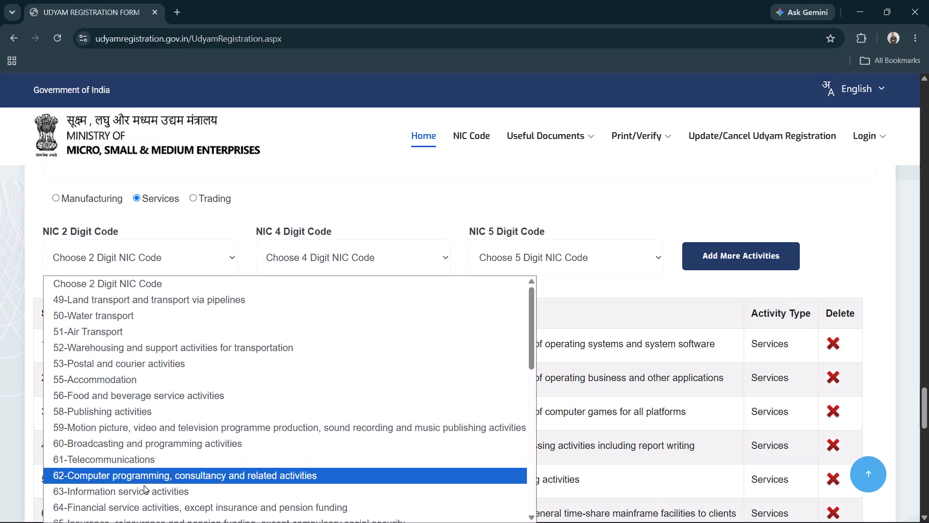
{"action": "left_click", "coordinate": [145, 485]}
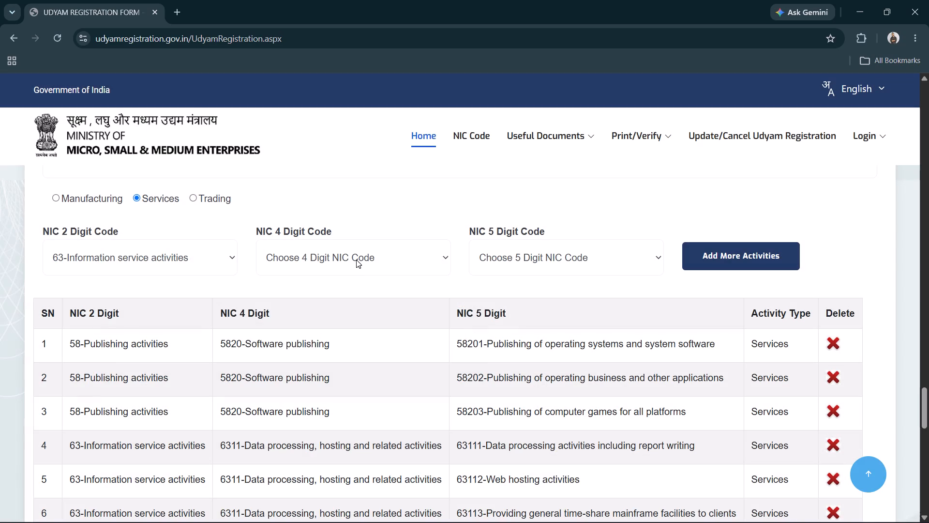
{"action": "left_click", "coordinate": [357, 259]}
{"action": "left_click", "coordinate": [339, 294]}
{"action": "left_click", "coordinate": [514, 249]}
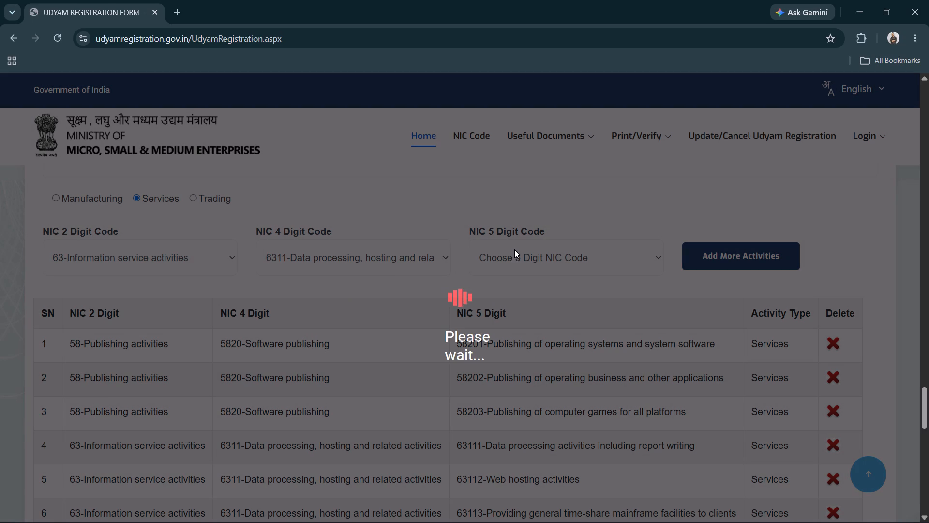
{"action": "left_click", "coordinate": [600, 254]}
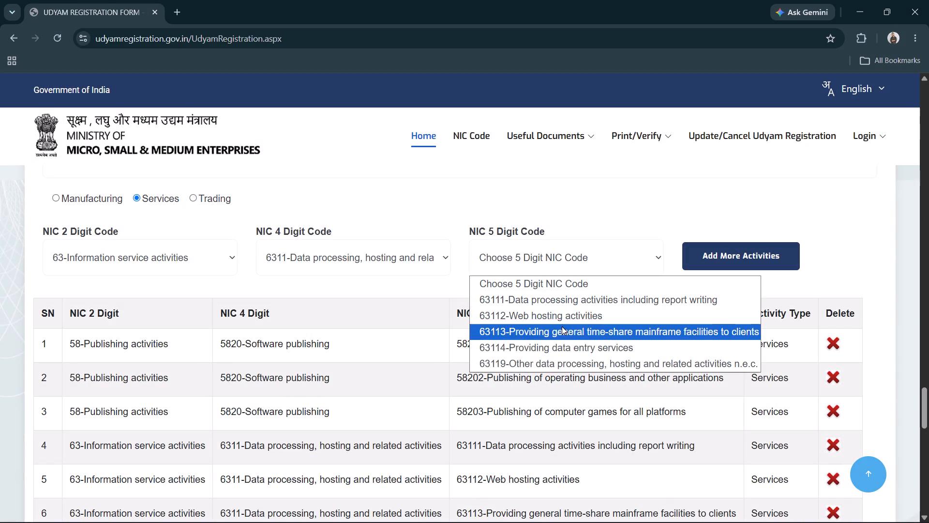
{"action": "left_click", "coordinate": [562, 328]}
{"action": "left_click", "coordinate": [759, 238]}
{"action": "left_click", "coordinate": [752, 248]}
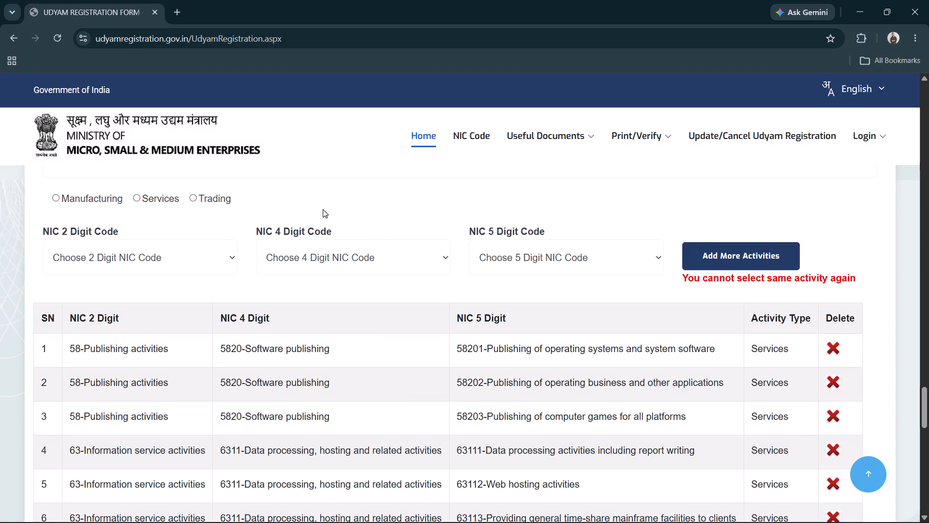
Add a Services activity under NIC codes 63-Information service activities and 6311 with 63114-Providing data entry services.
{"action": "left_click", "coordinate": [144, 198]}
{"action": "left_click", "coordinate": [156, 253]}
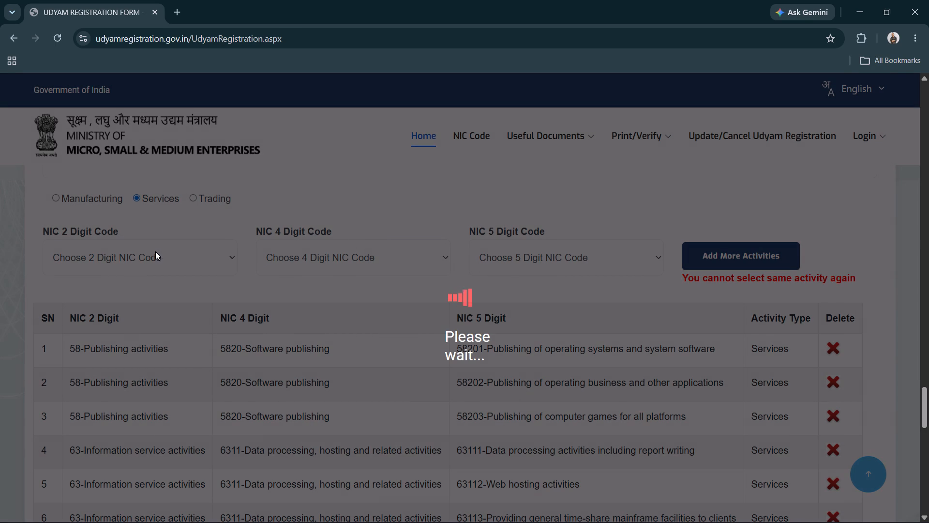
{"action": "left_click", "coordinate": [155, 255]}
{"action": "left_click", "coordinate": [255, 489]}
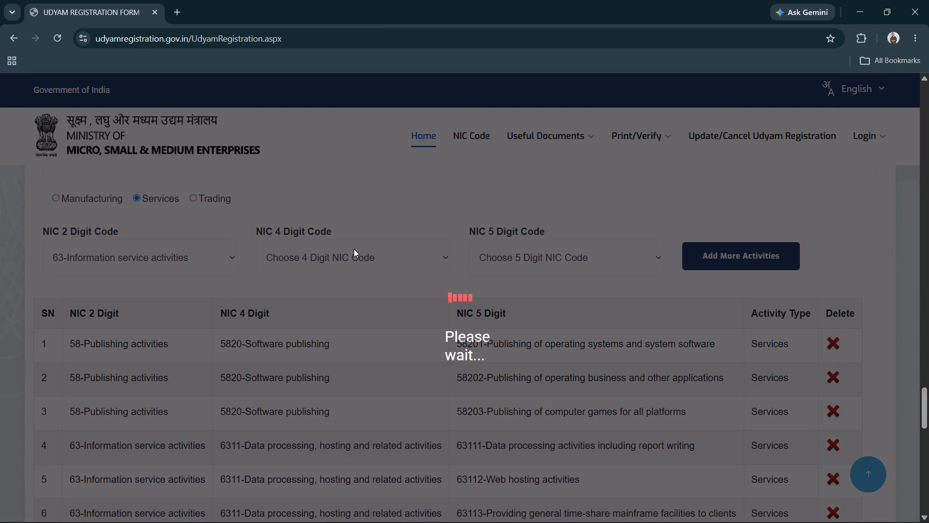
{"action": "left_click", "coordinate": [355, 249]}
{"action": "left_click", "coordinate": [352, 301]}
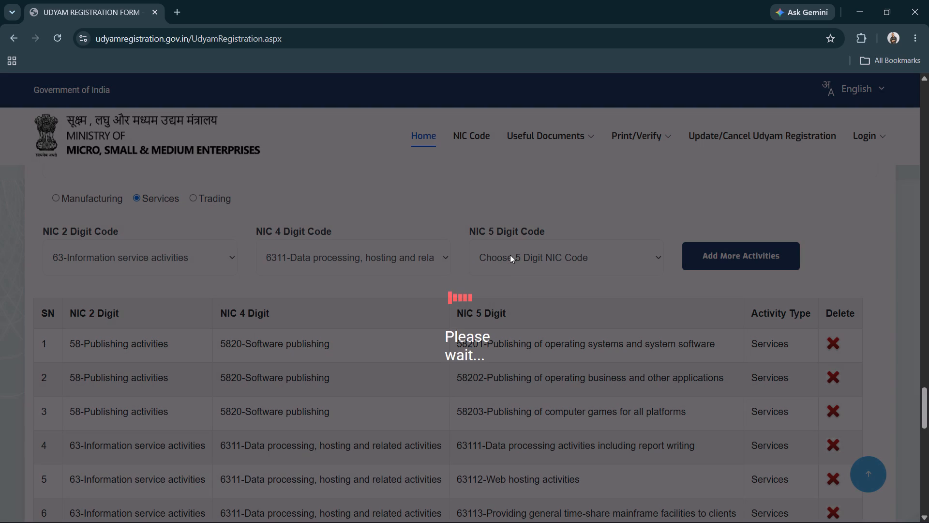
{"action": "left_click", "coordinate": [512, 252]}
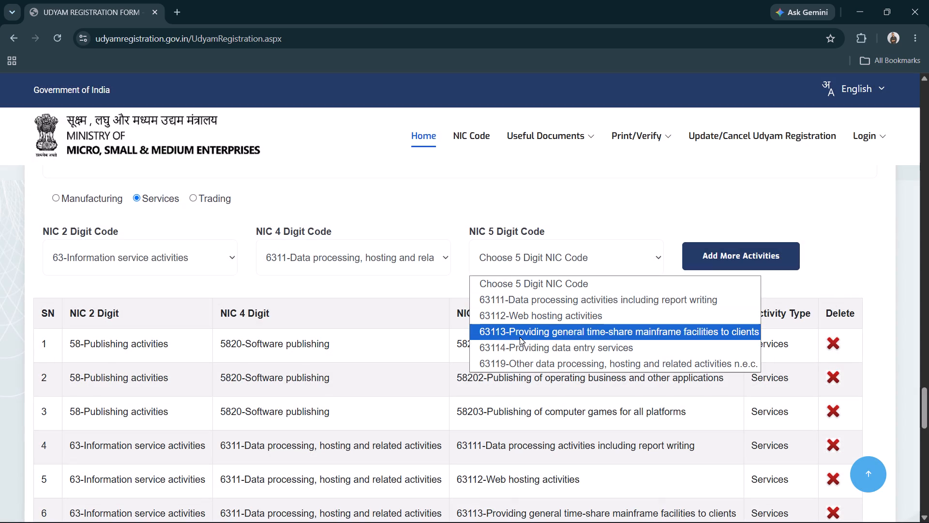
{"action": "left_click", "coordinate": [520, 344]}
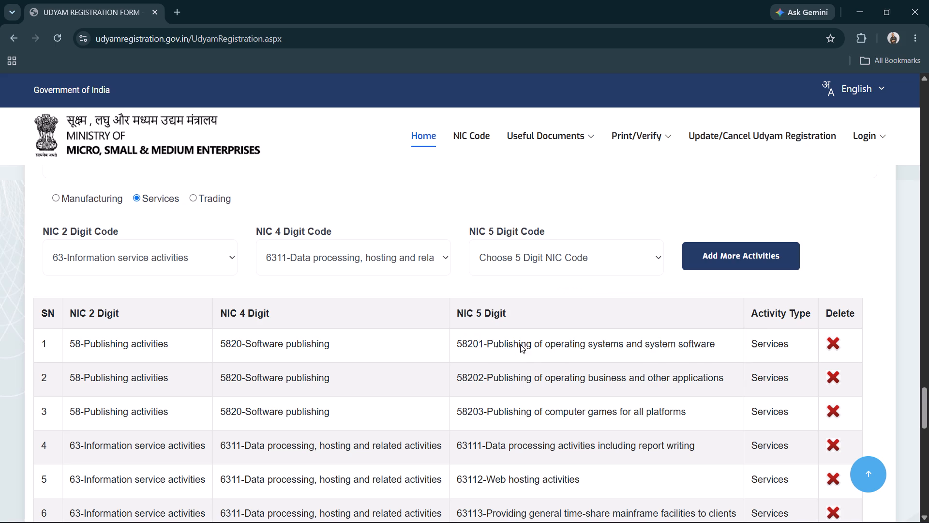
{"action": "left_click", "coordinate": [765, 249]}
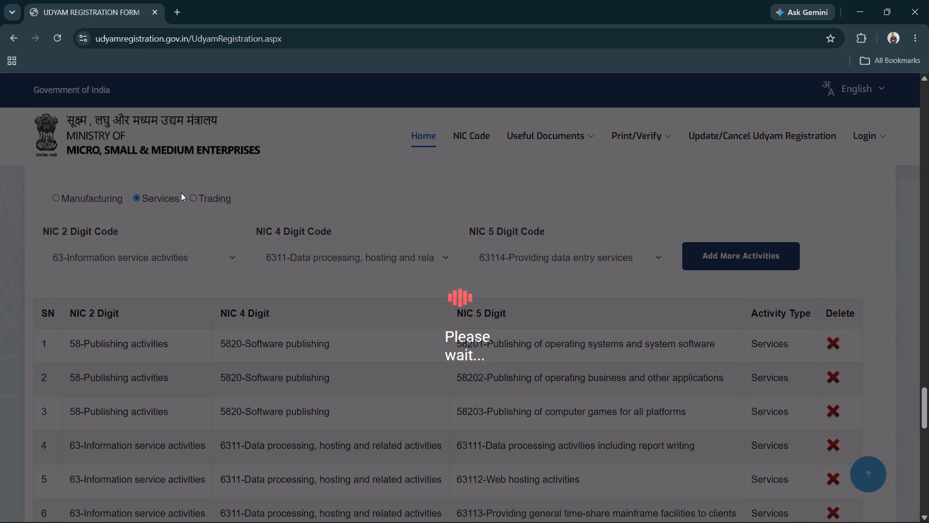
Add a Services activity under NIC codes 63-Information service activities and 6311 with 63119-Other data processing, hosting and related activities n.e.c.
{"action": "left_click", "coordinate": [161, 198]}
{"action": "left_click", "coordinate": [163, 252]}
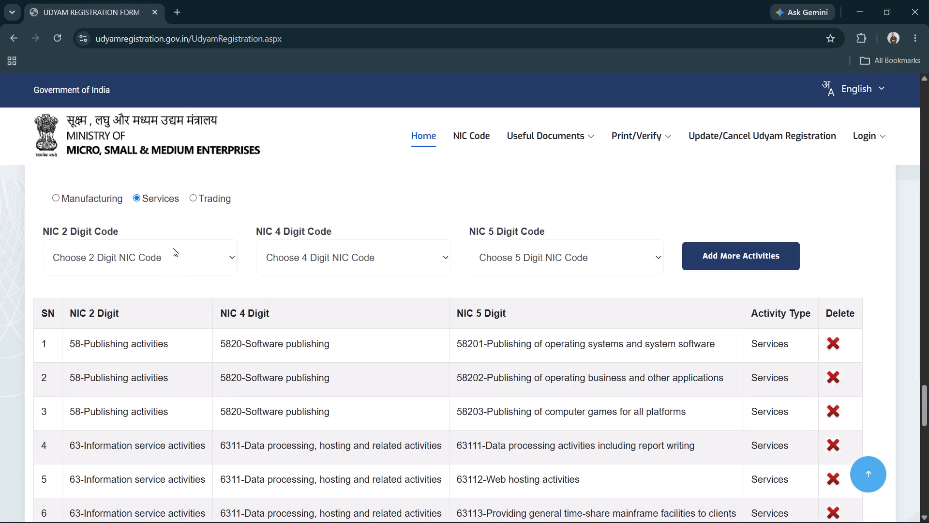
{"action": "left_click", "coordinate": [173, 248]}
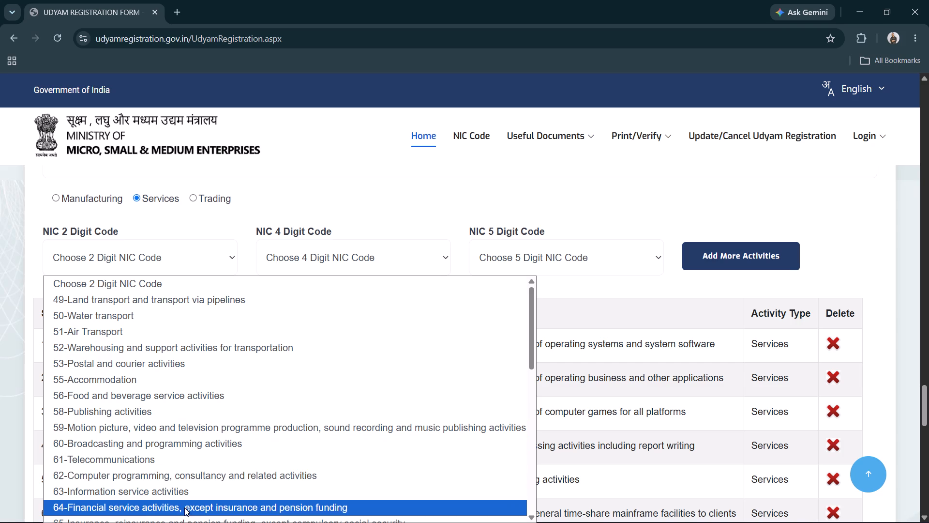
{"action": "left_click", "coordinate": [186, 496]}
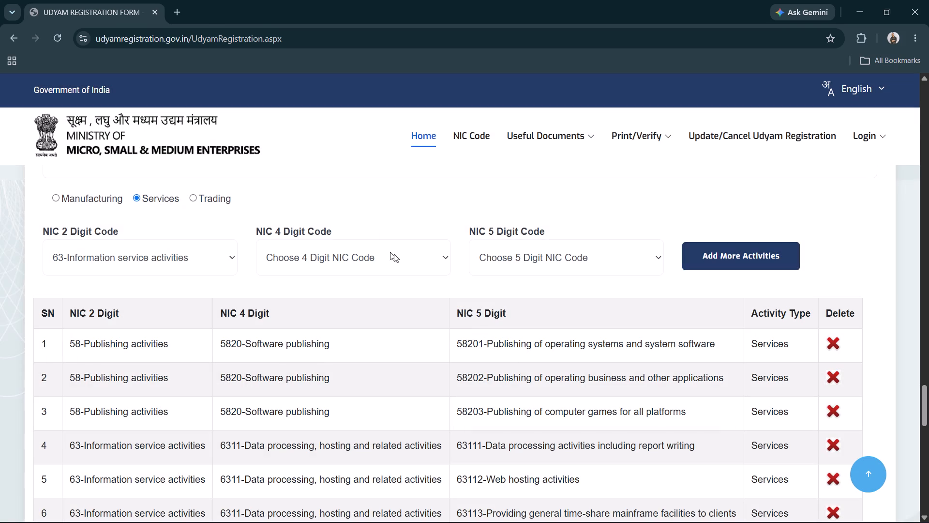
{"action": "left_click", "coordinate": [395, 254]}
{"action": "left_click", "coordinate": [401, 295]}
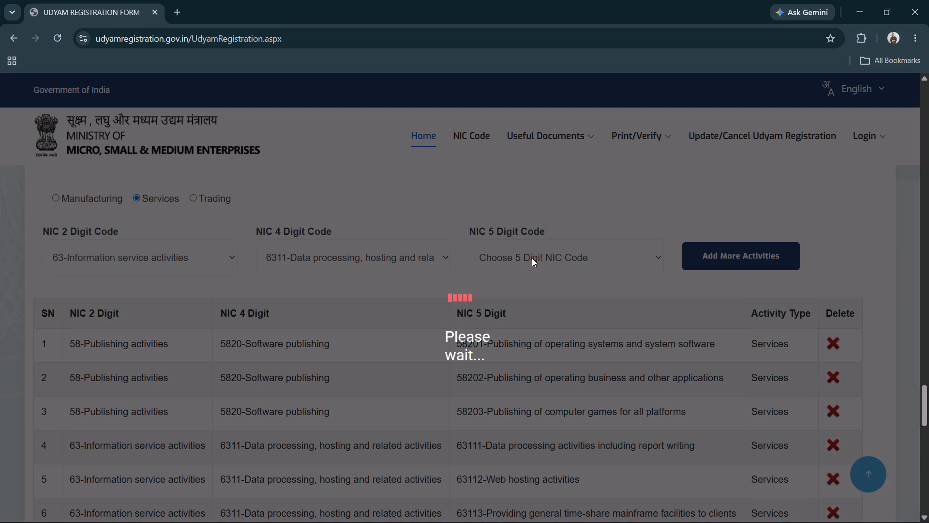
{"action": "left_click", "coordinate": [532, 258]}
{"action": "left_click", "coordinate": [539, 257]}
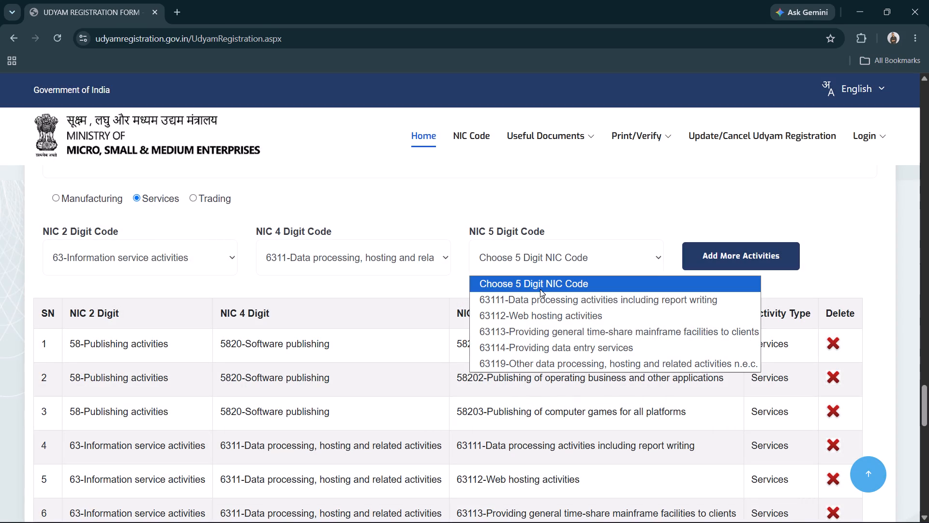
{"action": "left_click", "coordinate": [545, 377]}
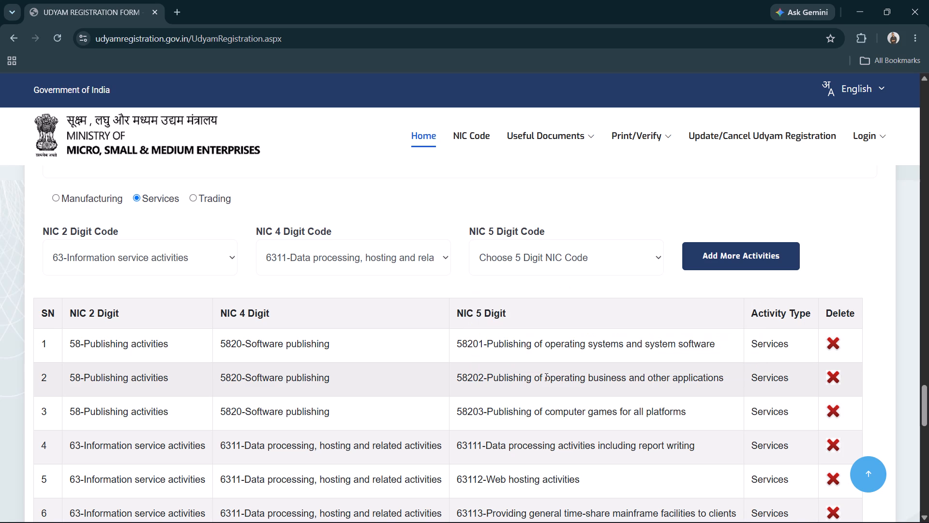
{"action": "left_click", "coordinate": [555, 259]}
{"action": "left_click", "coordinate": [555, 365]}
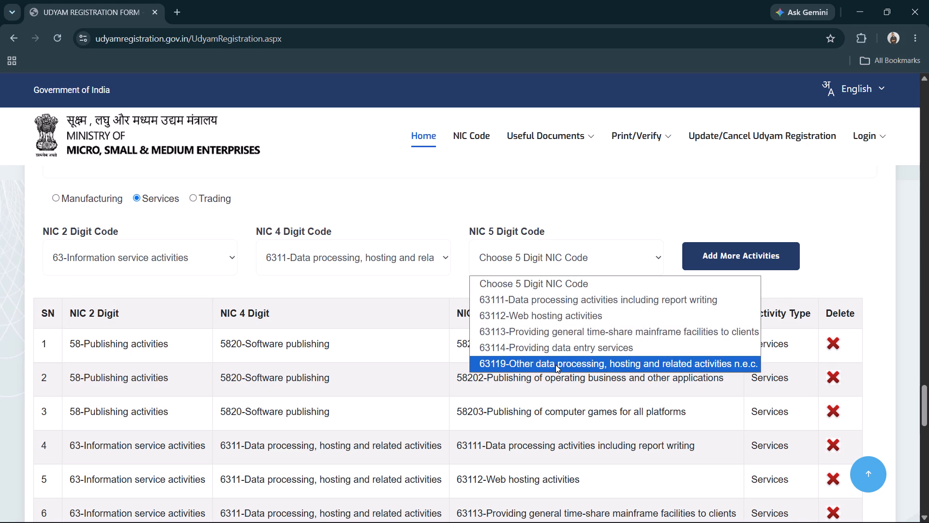
{"action": "left_click", "coordinate": [763, 255]}
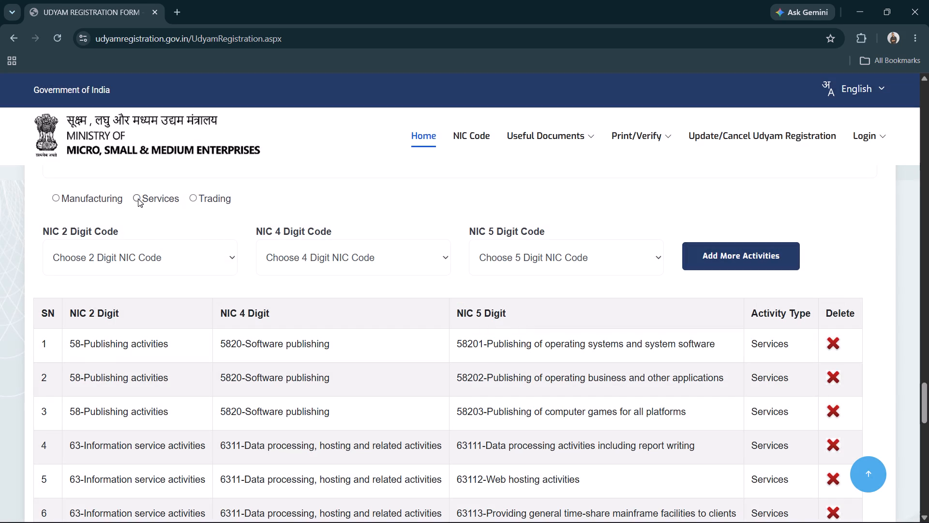
Add a Services activity under NIC codes 63-Information service activities and 6312-Web portals with 63121, operation of web sites that use a search engine.
{"action": "left_click", "coordinate": [138, 199]}
{"action": "left_click", "coordinate": [155, 251]}
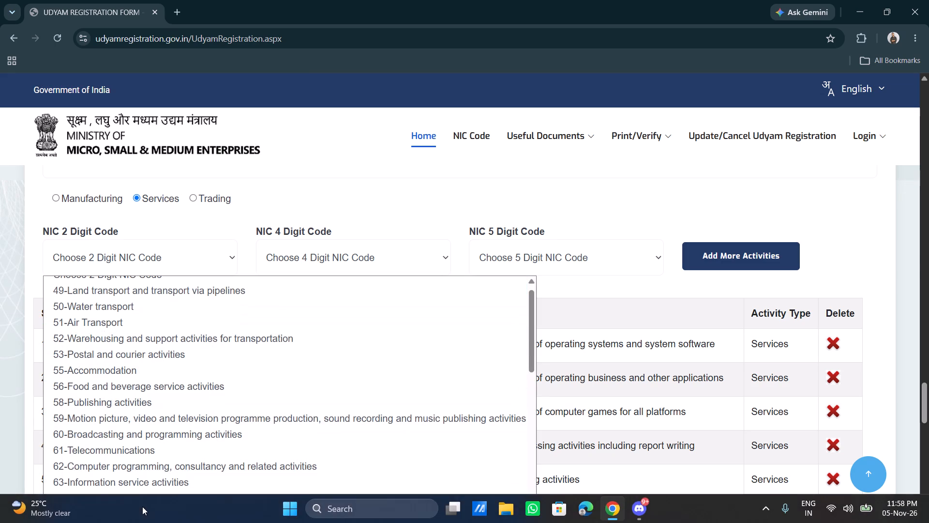
{"action": "left_click", "coordinate": [142, 479]}
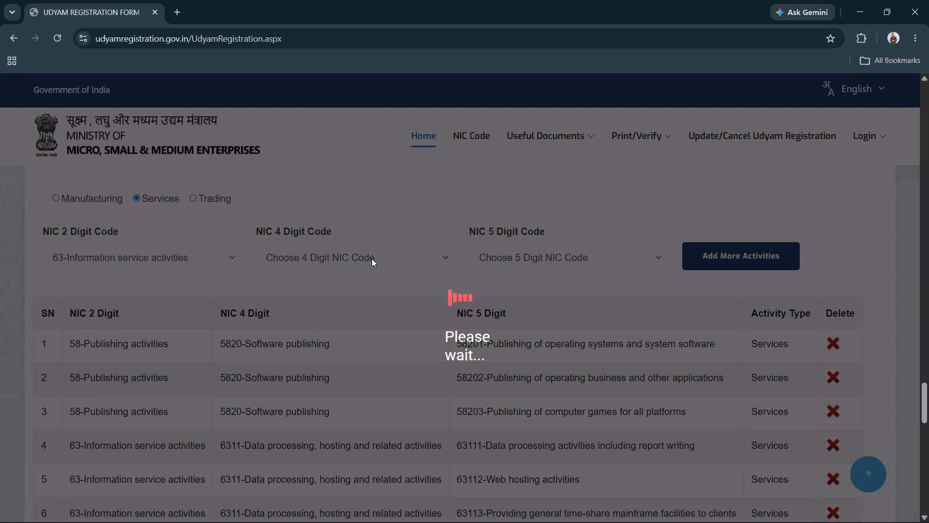
{"action": "left_click", "coordinate": [372, 259]}
{"action": "left_click", "coordinate": [372, 259]}
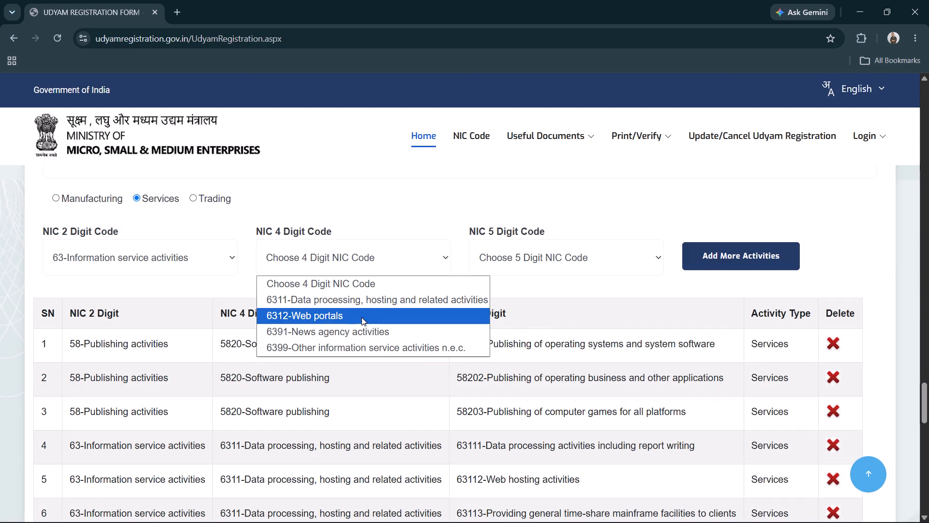
{"action": "left_click", "coordinate": [361, 317]}
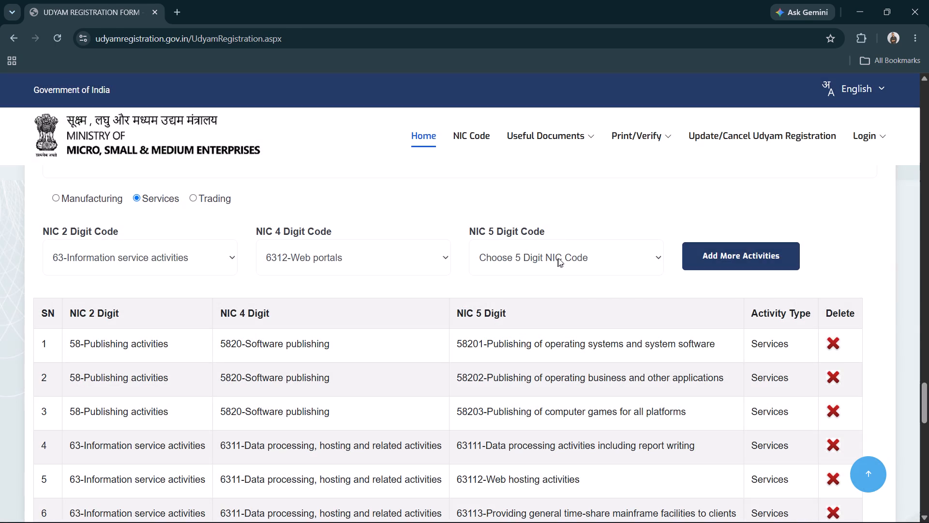
{"action": "left_click", "coordinate": [559, 257]}
{"action": "left_click", "coordinate": [549, 301]}
{"action": "left_click", "coordinate": [733, 254]}
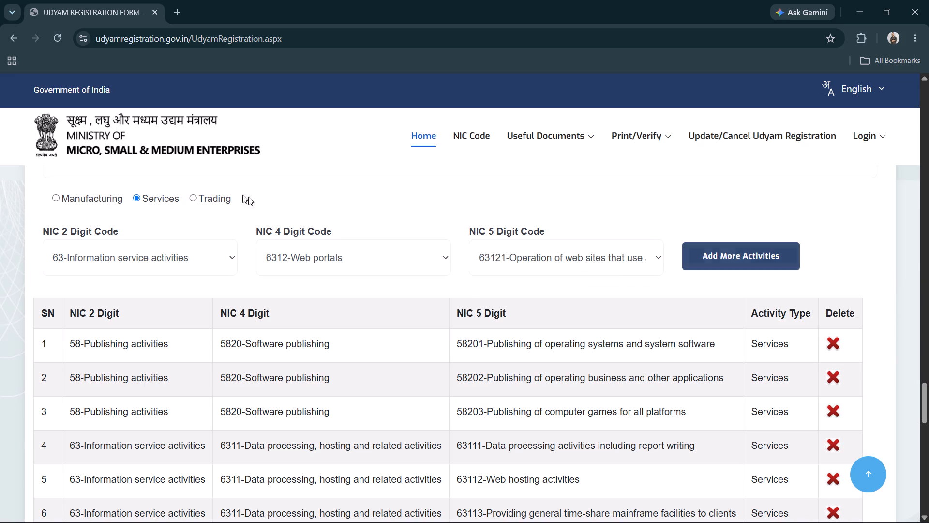
Add a Services activity under NIC codes 63 and 6312-Web portals with 63122, operation of other websites that act as portals to the Internet.
{"action": "left_click", "coordinate": [138, 199]}
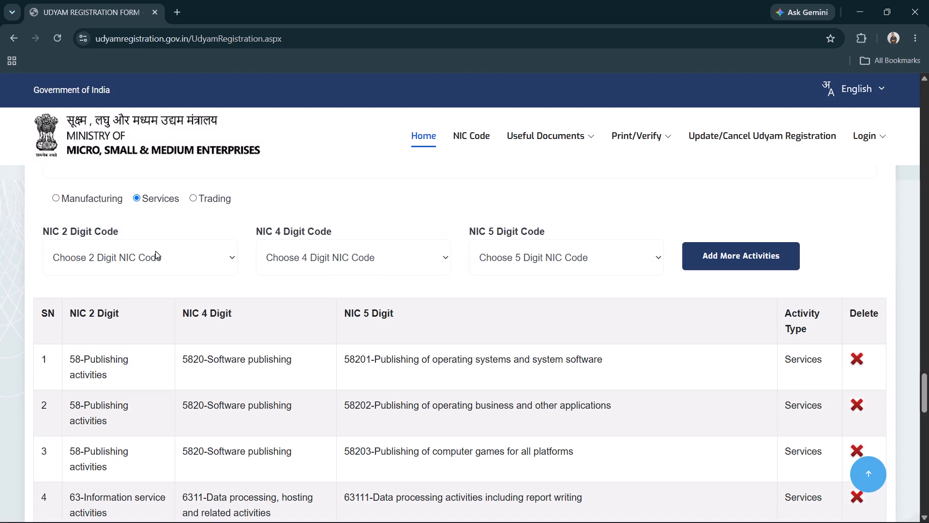
{"action": "left_click", "coordinate": [156, 252]}
{"action": "left_click", "coordinate": [160, 243]}
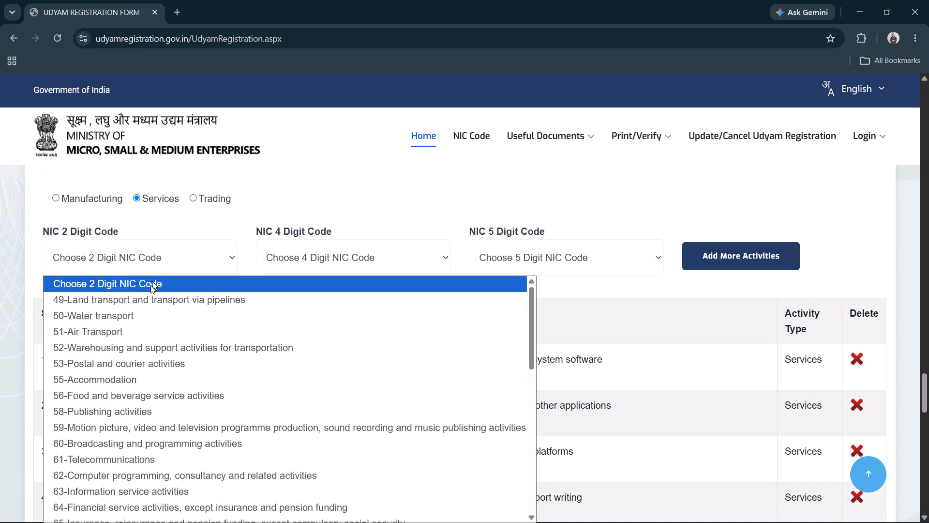
{"action": "left_click", "coordinate": [107, 487]}
{"action": "triple_click", "coordinate": [351, 254]}
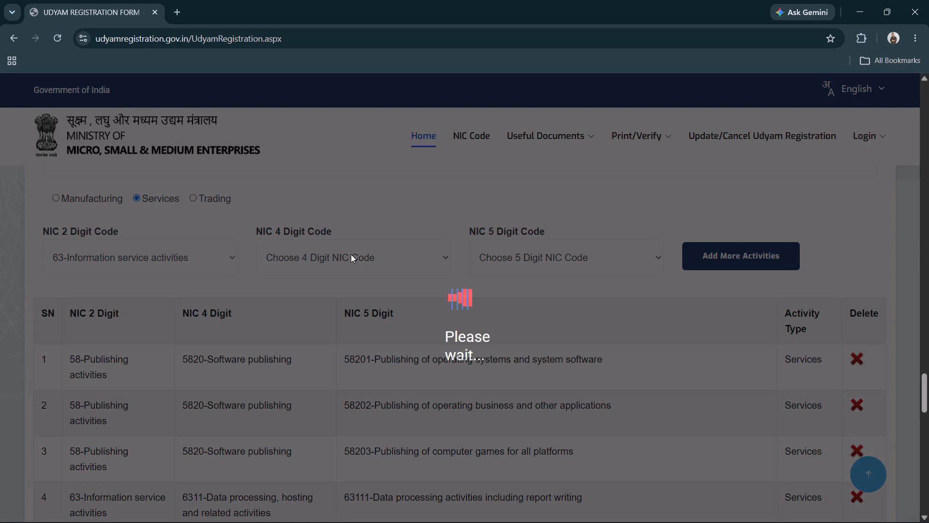
{"action": "double_click", "coordinate": [351, 254]}
{"action": "left_click", "coordinate": [346, 309]}
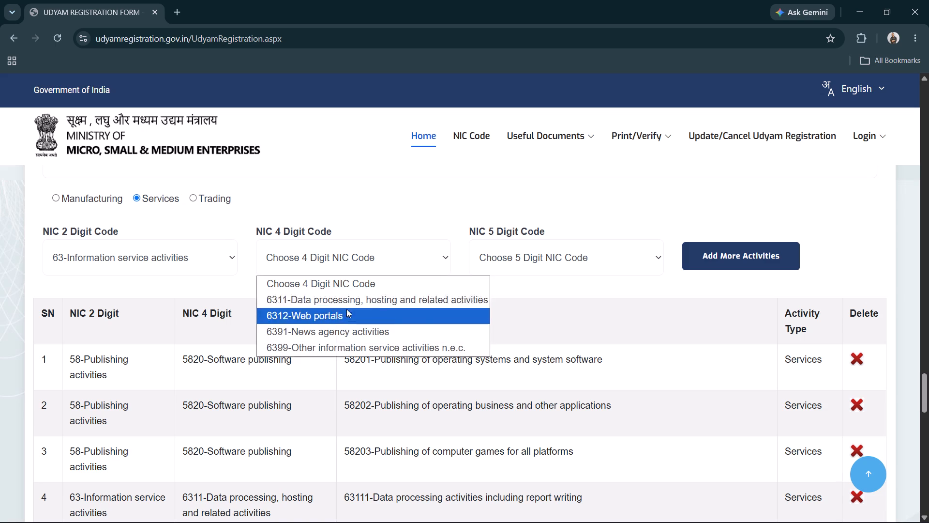
{"action": "left_click", "coordinate": [521, 258]}
{"action": "left_click", "coordinate": [521, 258]}
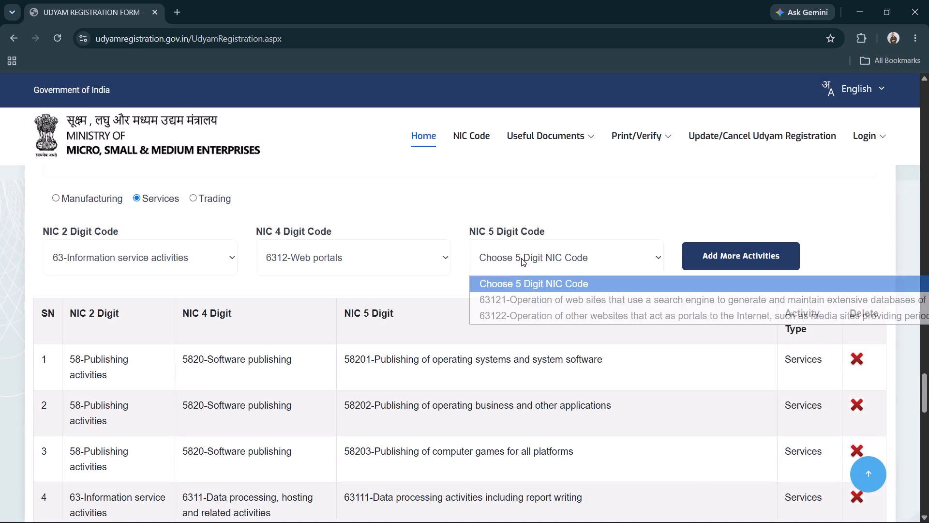
{"action": "left_click", "coordinate": [516, 316]}
{"action": "left_click", "coordinate": [711, 263]}
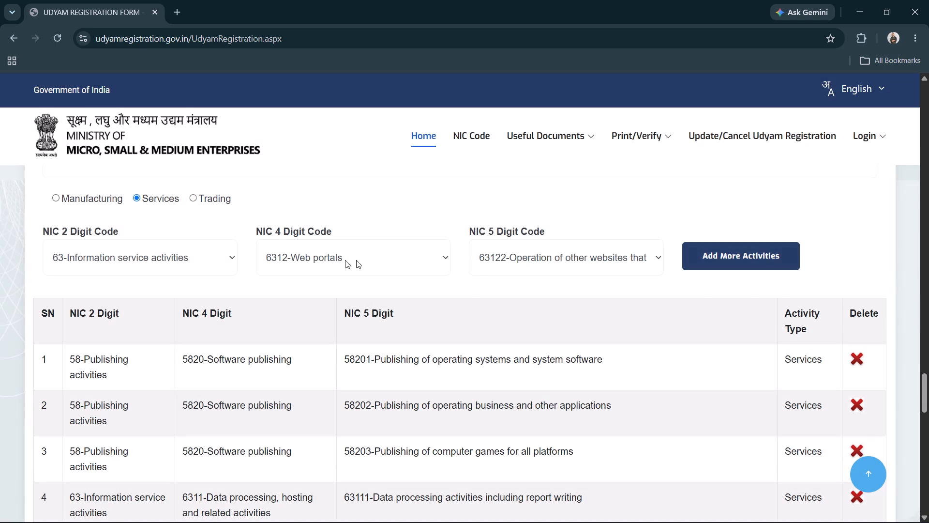
Add a Services activity with NIC codes 63-Information service activities, 6399-Other information service activities n.e.c. and 63991-Telephone based information services.
{"action": "left_click", "coordinate": [135, 200]}
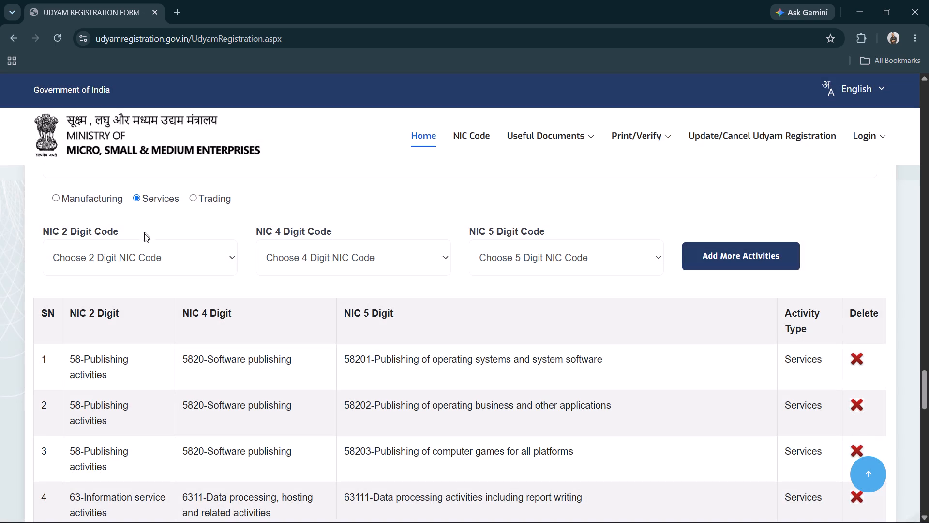
{"action": "left_click", "coordinate": [150, 251]}
{"action": "left_click", "coordinate": [154, 251]}
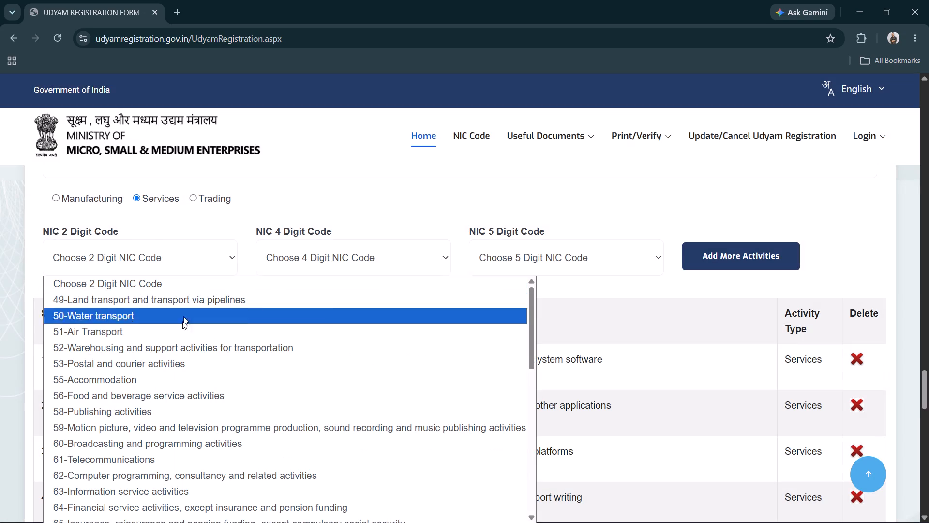
{"action": "left_click", "coordinate": [154, 487]}
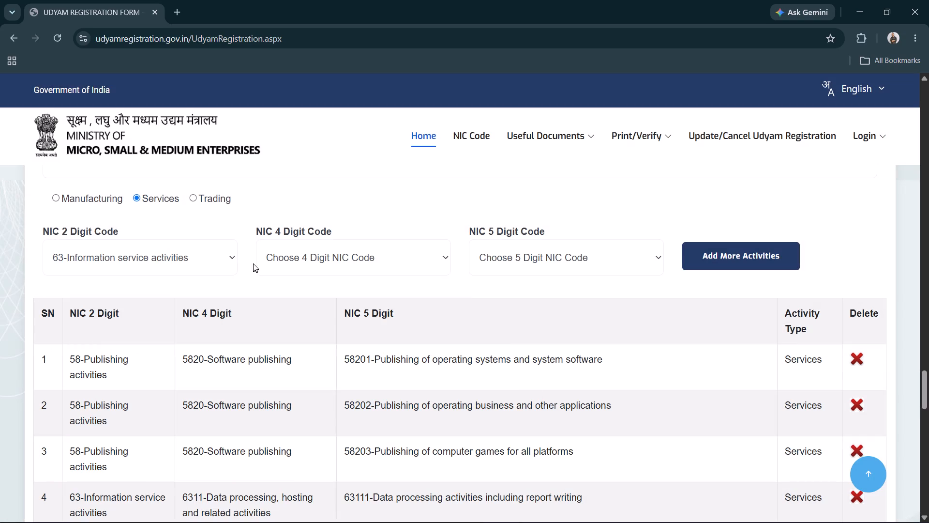
{"action": "left_click", "coordinate": [360, 258]}
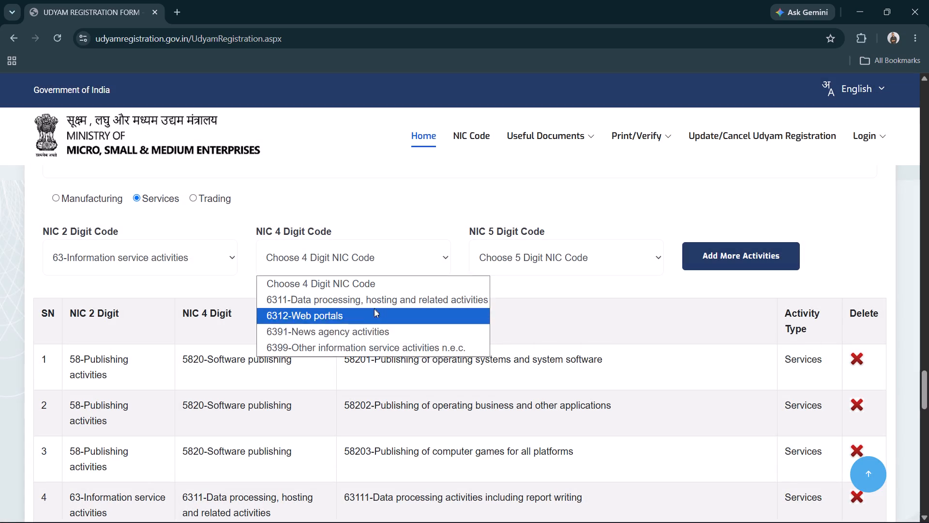
{"action": "left_click", "coordinate": [365, 331]}
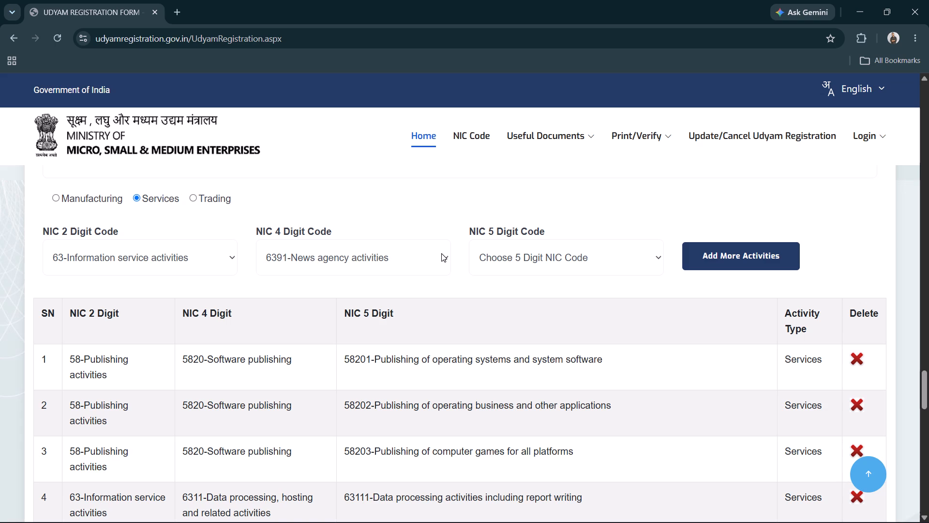
{"action": "left_click", "coordinate": [516, 253]}
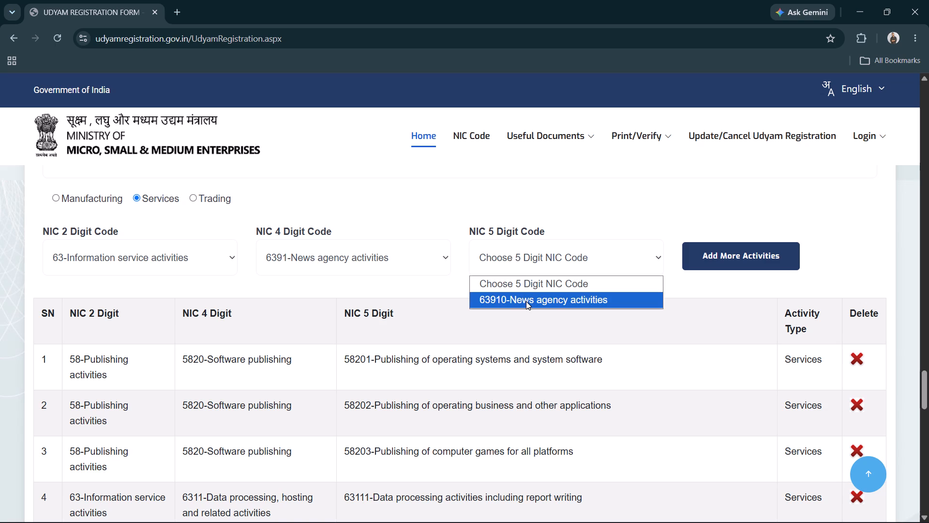
{"action": "left_click", "coordinate": [364, 249]}
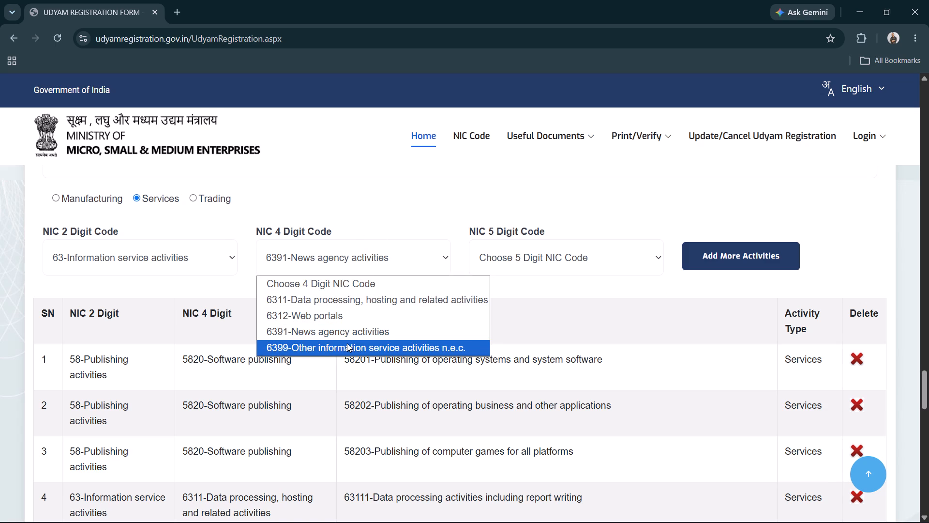
{"action": "left_click", "coordinate": [347, 344]}
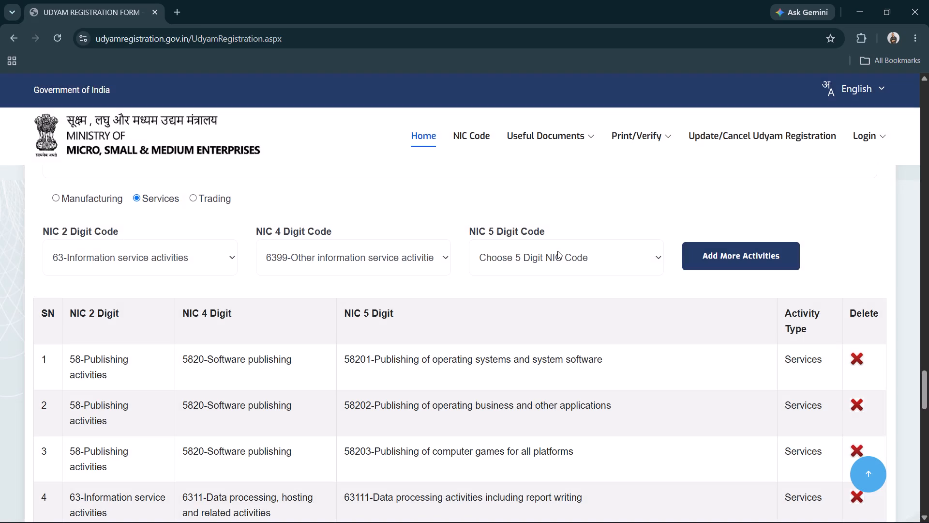
{"action": "left_click", "coordinate": [557, 251]}
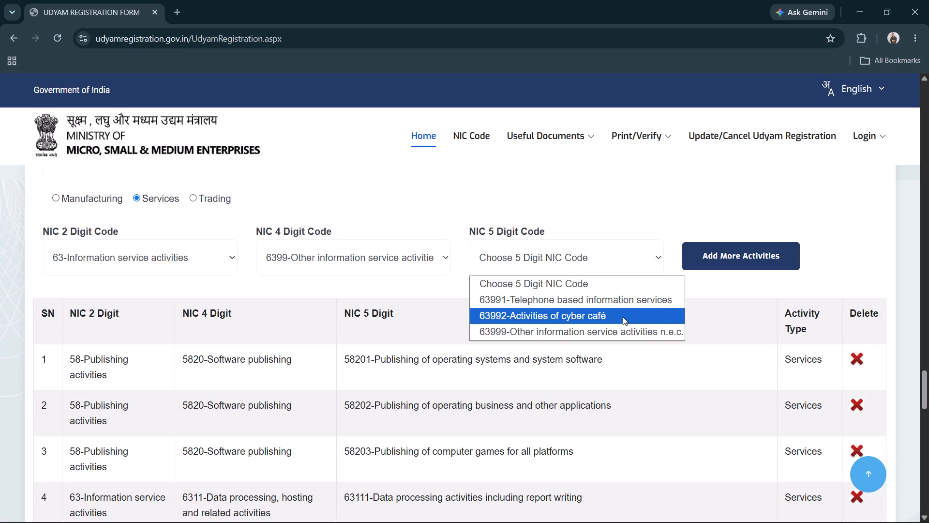
{"action": "left_click", "coordinate": [627, 303]}
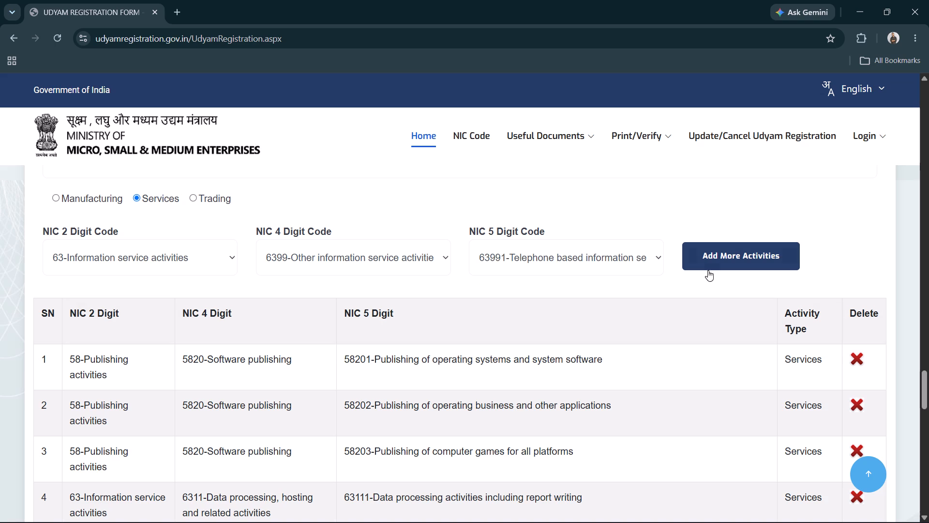
{"action": "left_click", "coordinate": [719, 254]}
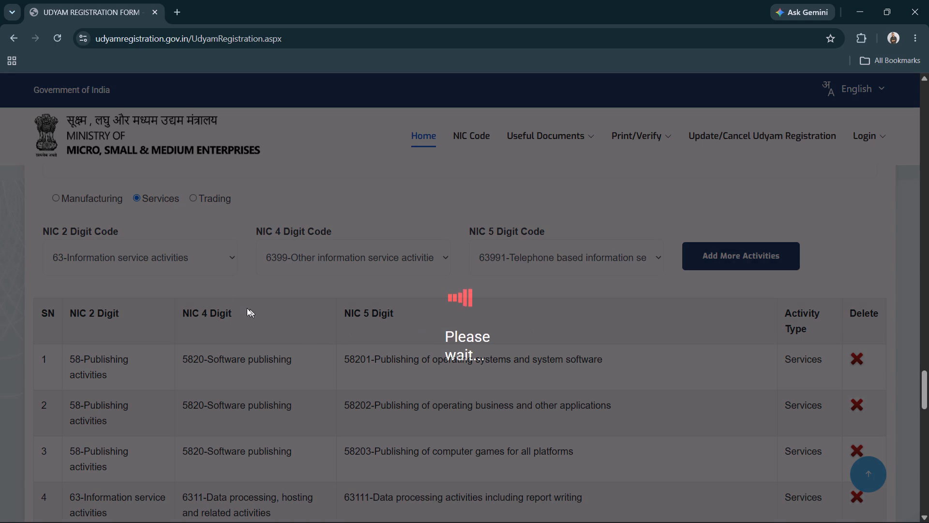
Add a Services activity with NIC codes 63-Information service activities, 6399-Other information service activities n.e.c. and 63992-Activities of cyber café.
{"action": "left_click", "coordinate": [206, 258]}
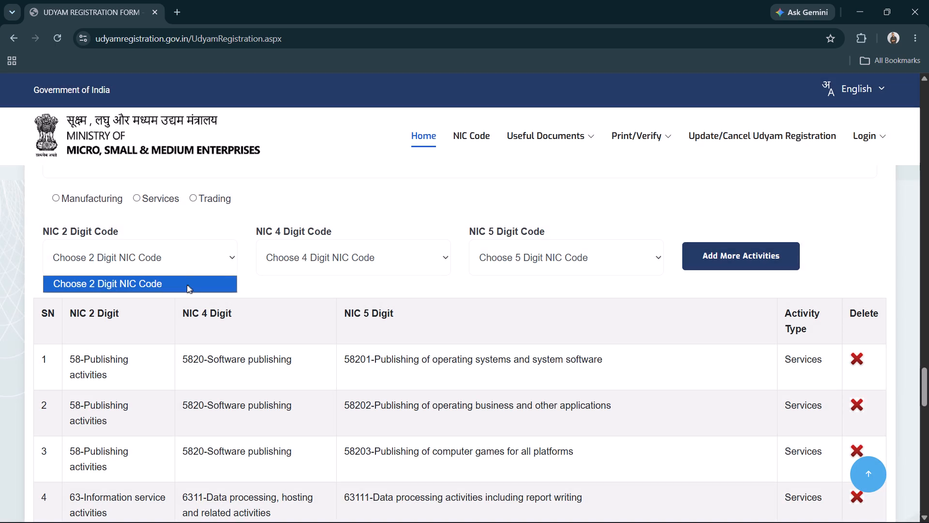
{"action": "left_click", "coordinate": [141, 195]}
{"action": "left_click", "coordinate": [136, 196]}
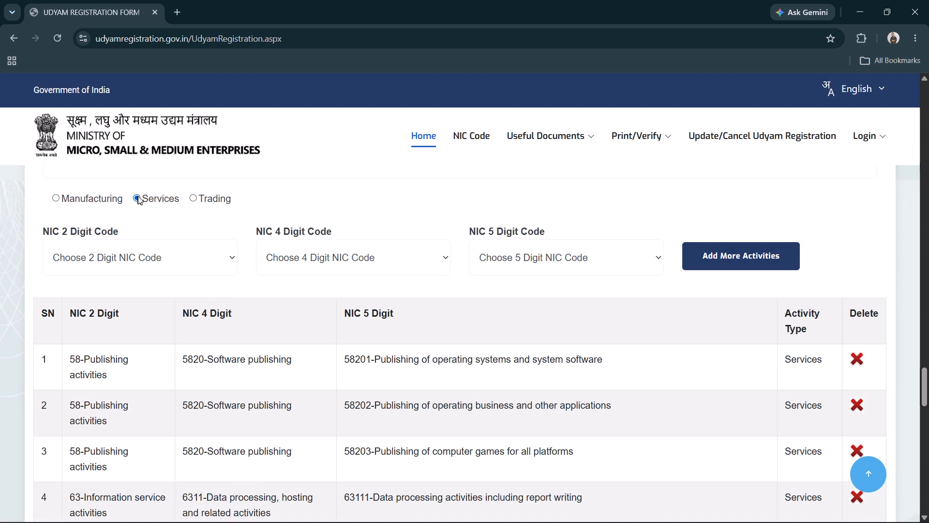
{"action": "left_click", "coordinate": [198, 256]}
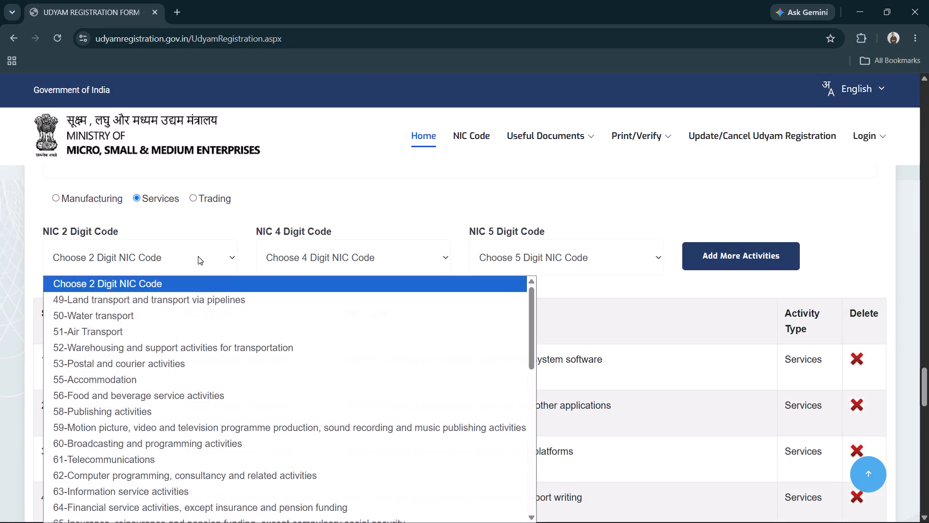
{"action": "scroll", "coordinate": [261, 441], "scroll_direction": "down", "scroll_amount": 1}
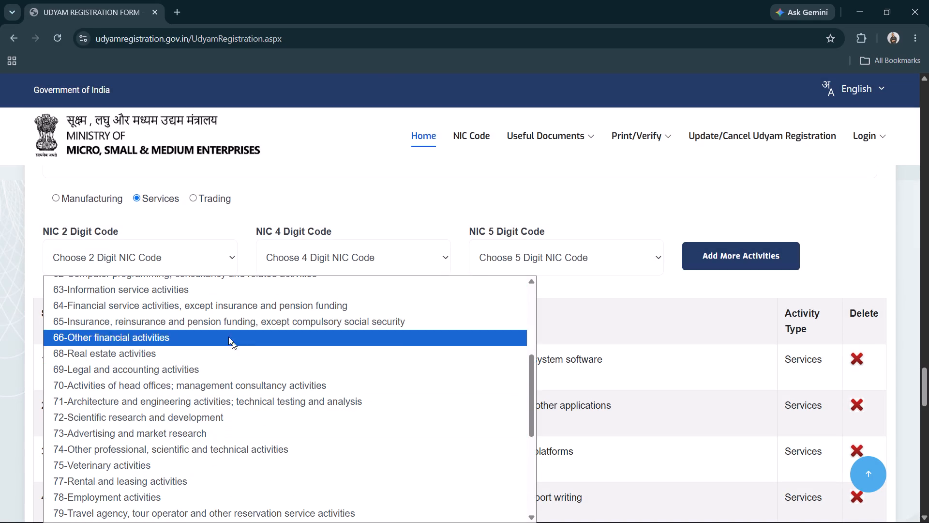
{"action": "left_click", "coordinate": [195, 292]}
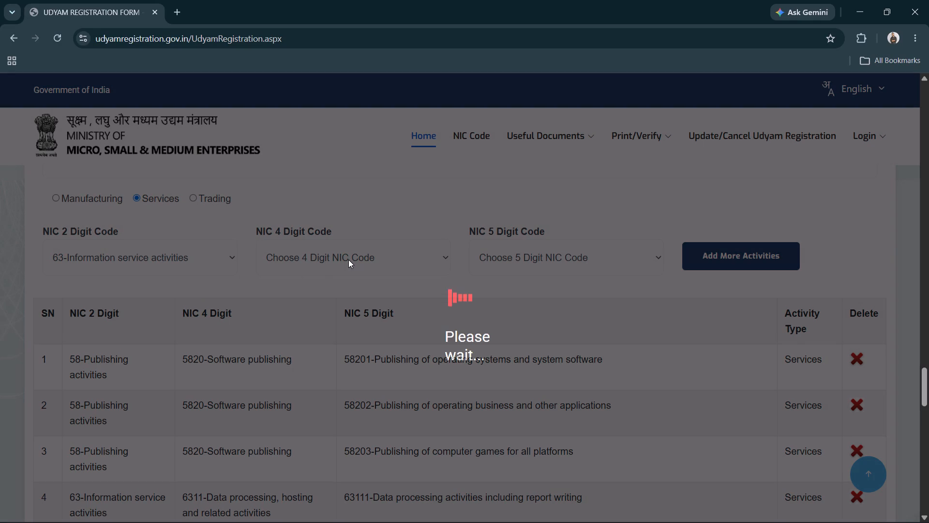
{"action": "left_click", "coordinate": [348, 260]}
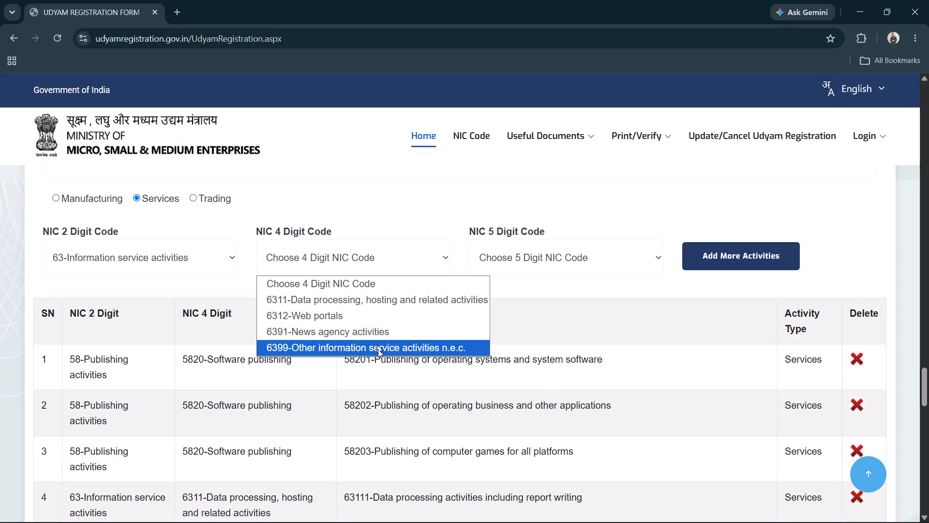
{"action": "left_click", "coordinate": [378, 346]}
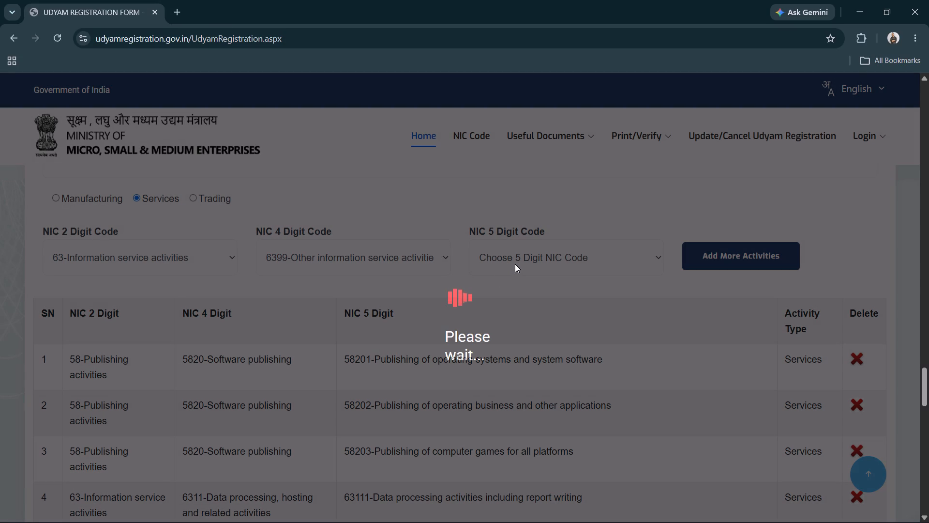
{"action": "left_click", "coordinate": [516, 262]}
{"action": "left_click", "coordinate": [521, 315]}
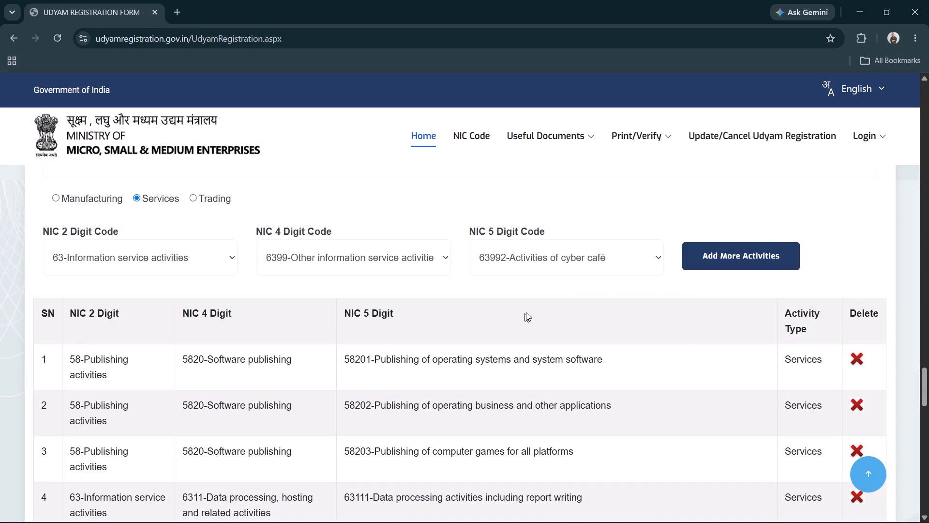
{"action": "left_click", "coordinate": [712, 263]}
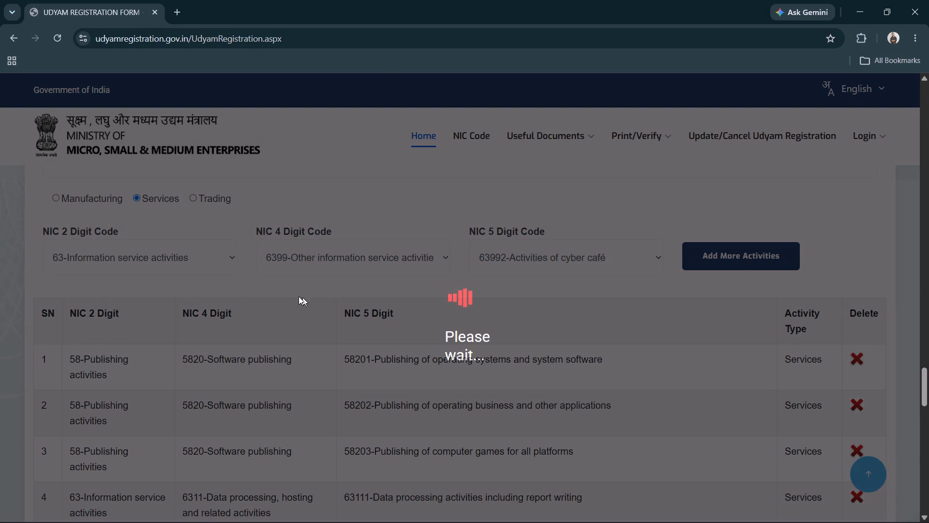
Add a Services activity with NIC codes 80-Security and investigation activities and 8010-Private security activities, using the first 5-digit code offered.
{"action": "left_click", "coordinate": [136, 196]}
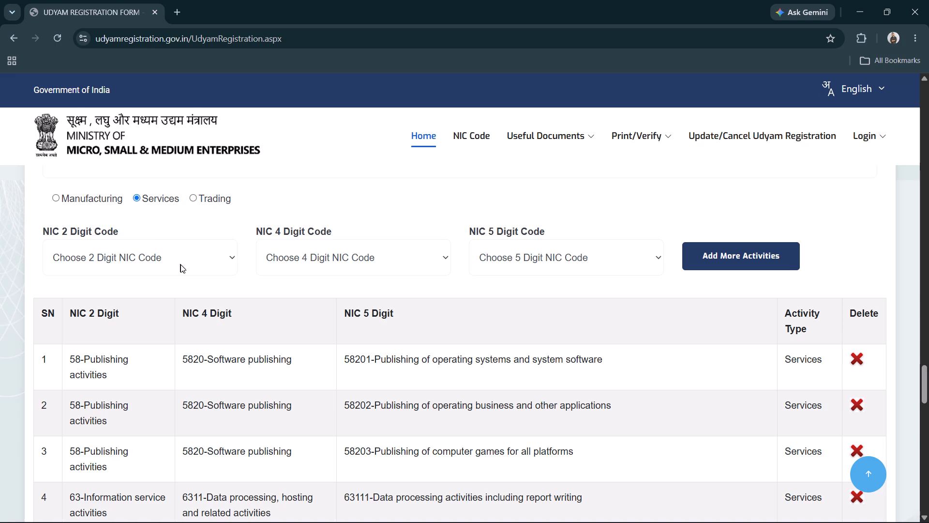
{"action": "left_click", "coordinate": [180, 264]}
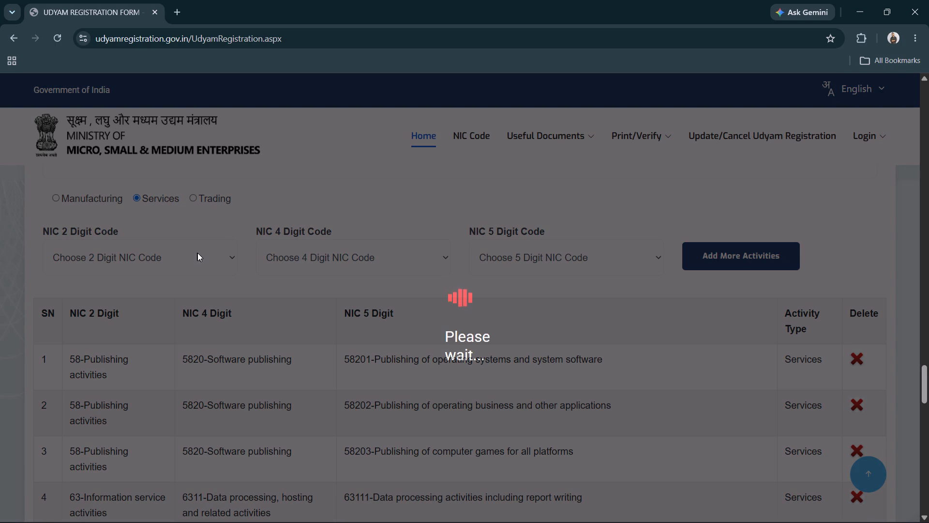
{"action": "left_click", "coordinate": [199, 257]}
{"action": "scroll", "coordinate": [259, 425], "scroll_direction": "down", "scroll_amount": 2}
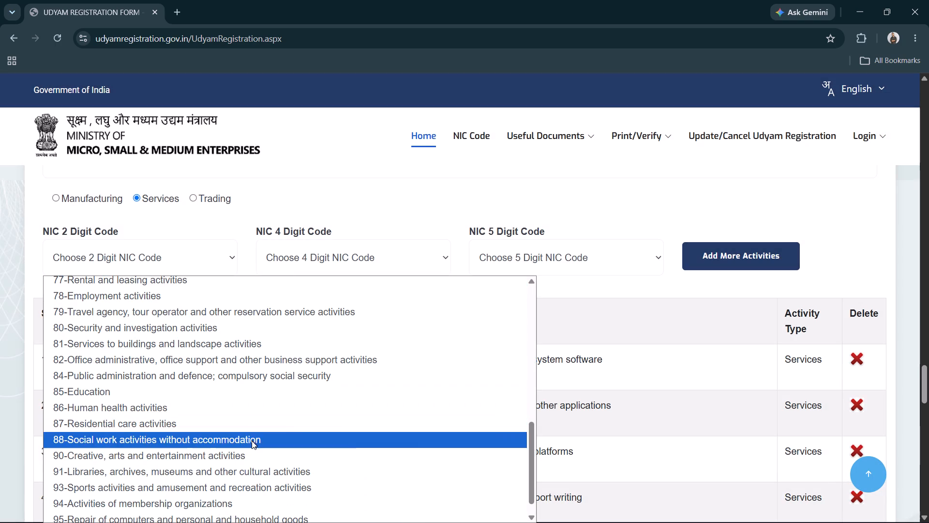
{"action": "scroll", "coordinate": [283, 441], "scroll_direction": "down", "scroll_amount": 2}
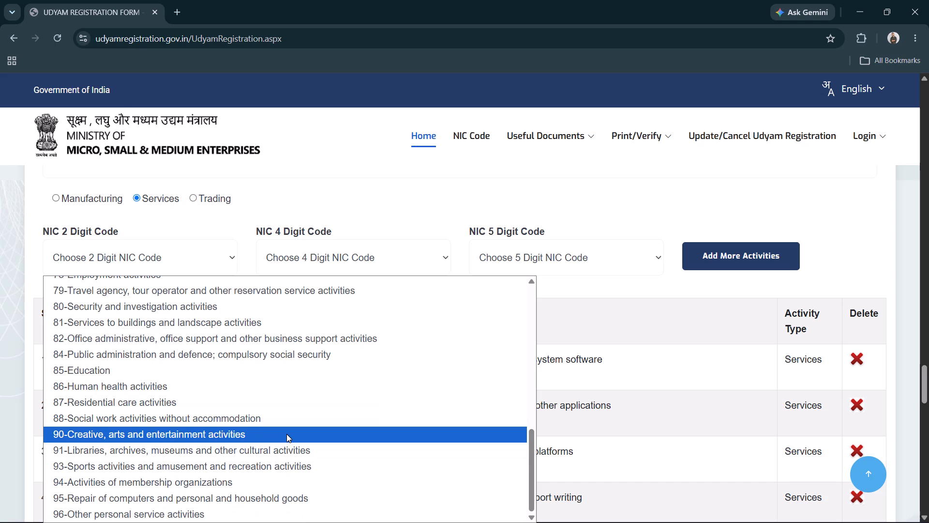
{"action": "scroll", "coordinate": [286, 434], "scroll_direction": "down", "scroll_amount": 3}
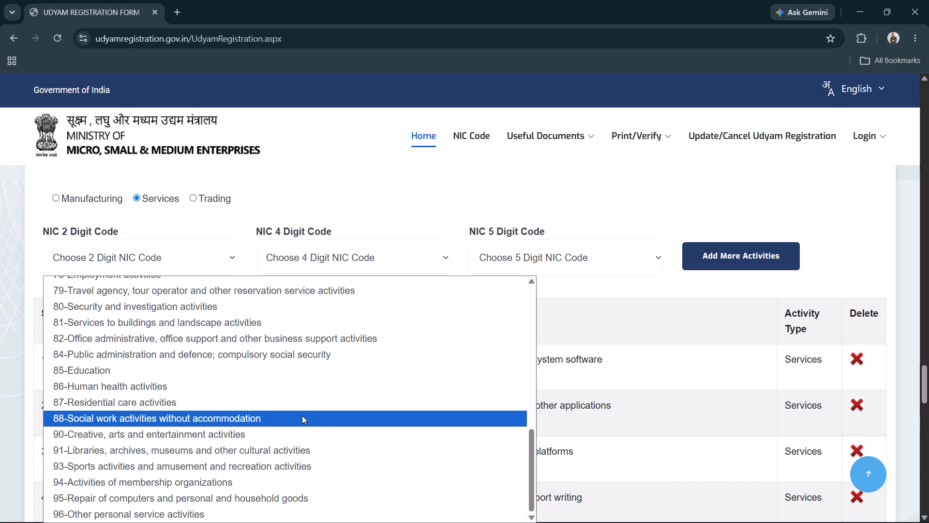
{"action": "scroll", "coordinate": [306, 395], "scroll_direction": "up", "scroll_amount": 1}
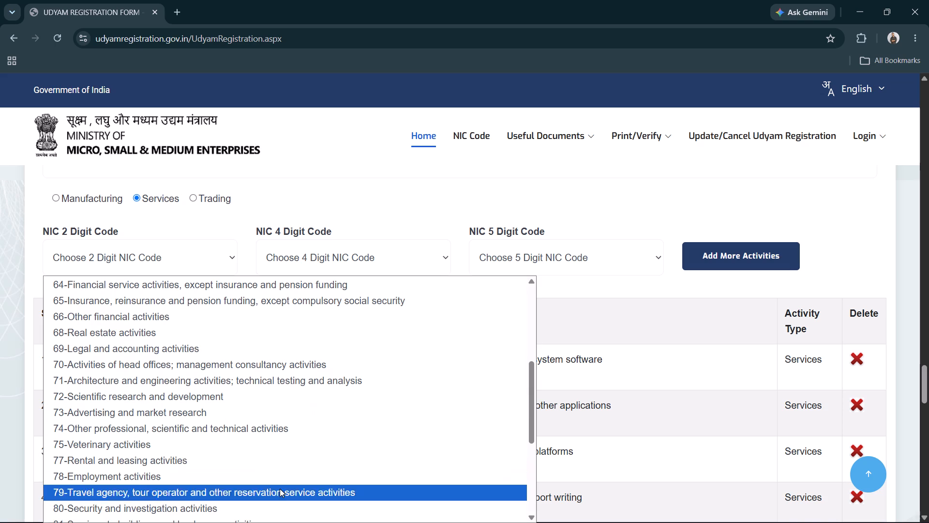
{"action": "left_click", "coordinate": [276, 503]}
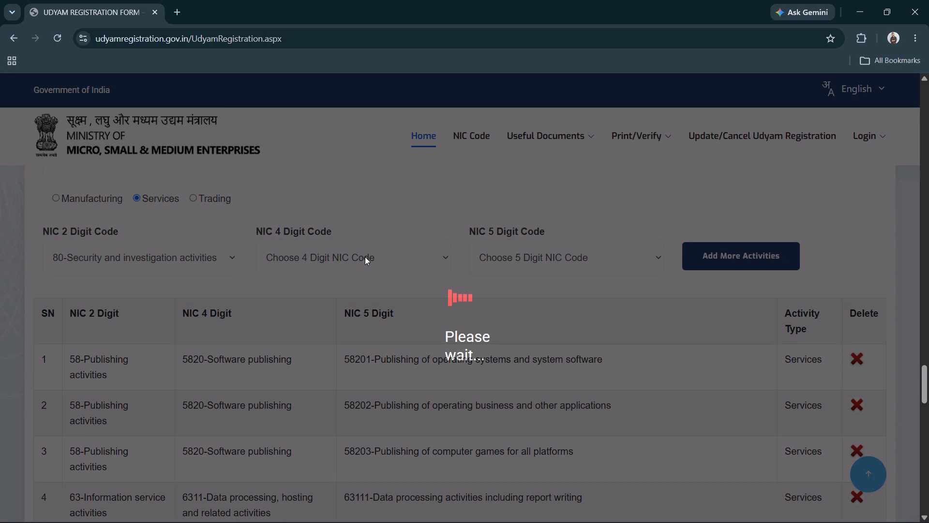
{"action": "left_click", "coordinate": [365, 257]}
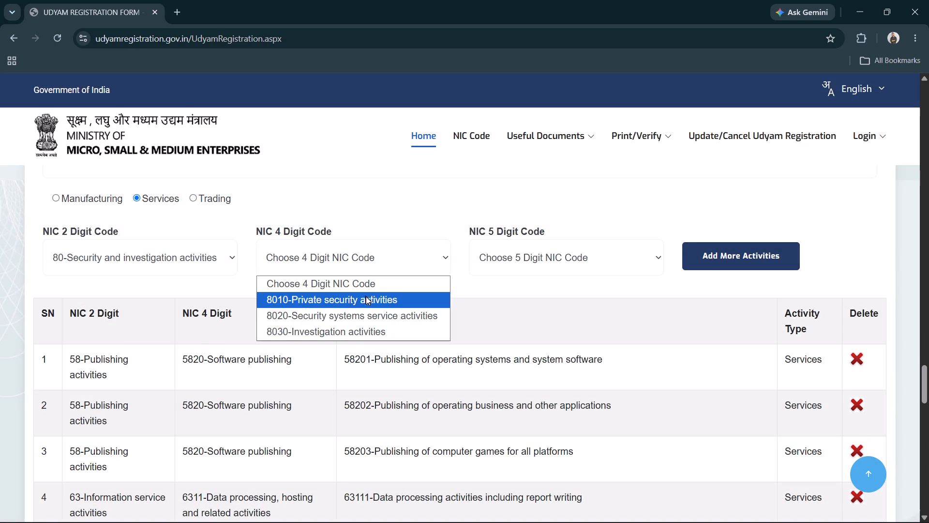
{"action": "left_click", "coordinate": [431, 296]}
{"action": "left_click", "coordinate": [516, 260]}
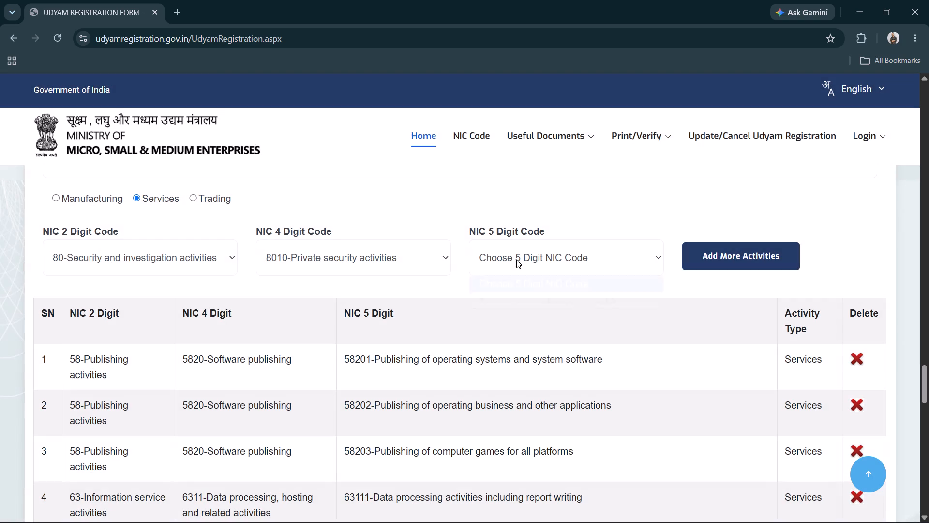
{"action": "left_click", "coordinate": [521, 297]}
{"action": "left_click", "coordinate": [757, 260]}
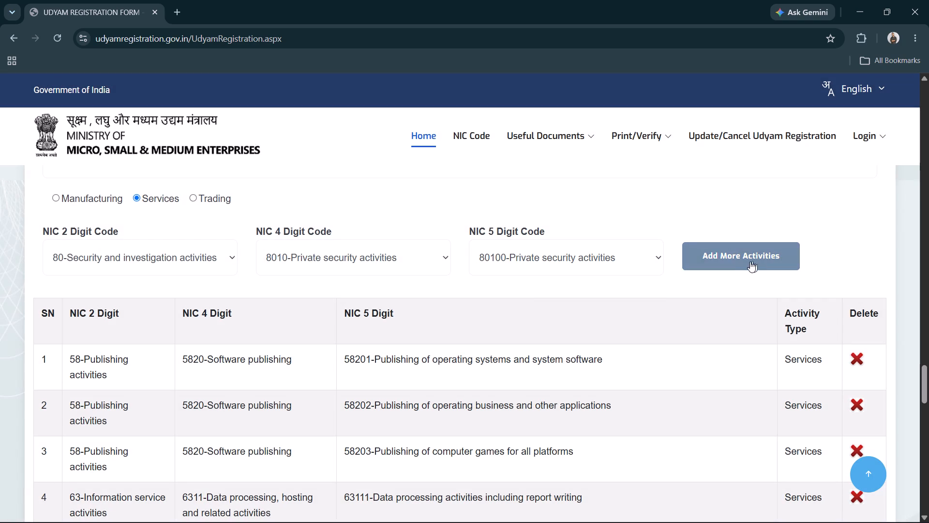
Add a Services activity with NIC codes 80-Security and investigation activities, 8020-Security systems service activities and 80200-Security systems service activities.
{"action": "left_click", "coordinate": [172, 252]}
{"action": "left_click", "coordinate": [142, 198]}
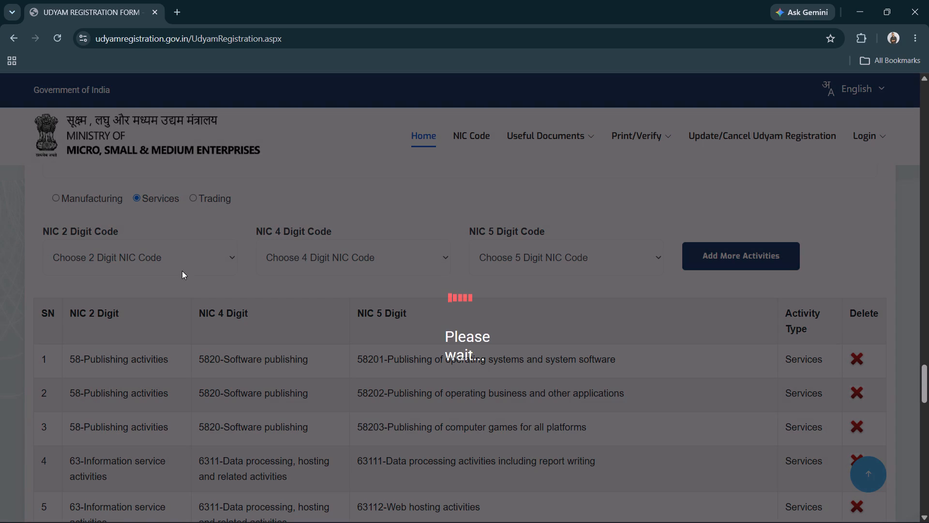
{"action": "left_click", "coordinate": [187, 263]}
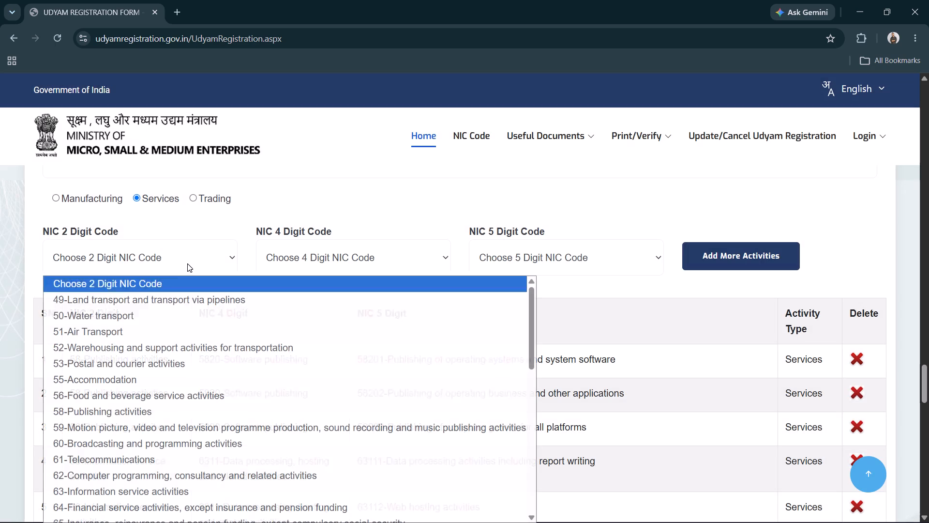
{"action": "scroll", "coordinate": [203, 386], "scroll_direction": "down", "scroll_amount": 1}
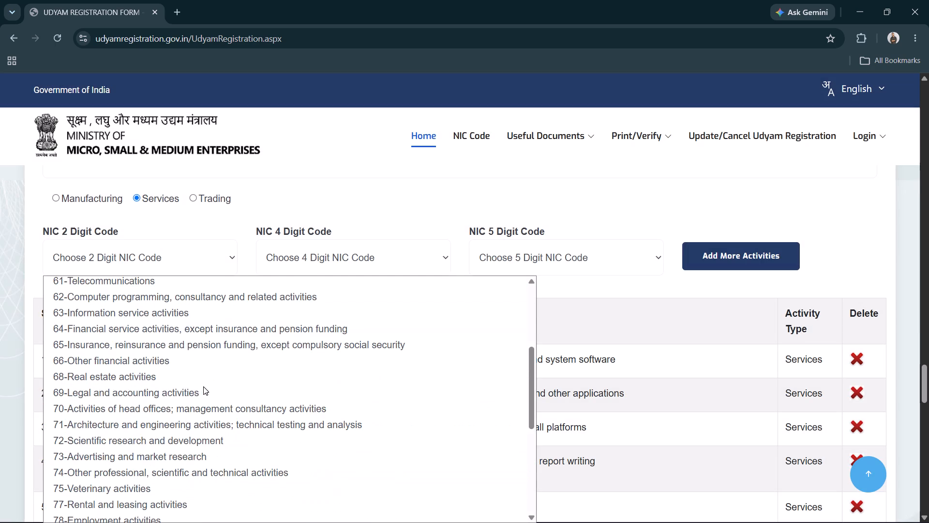
{"action": "scroll", "coordinate": [193, 449], "scroll_direction": "down", "scroll_amount": 1}
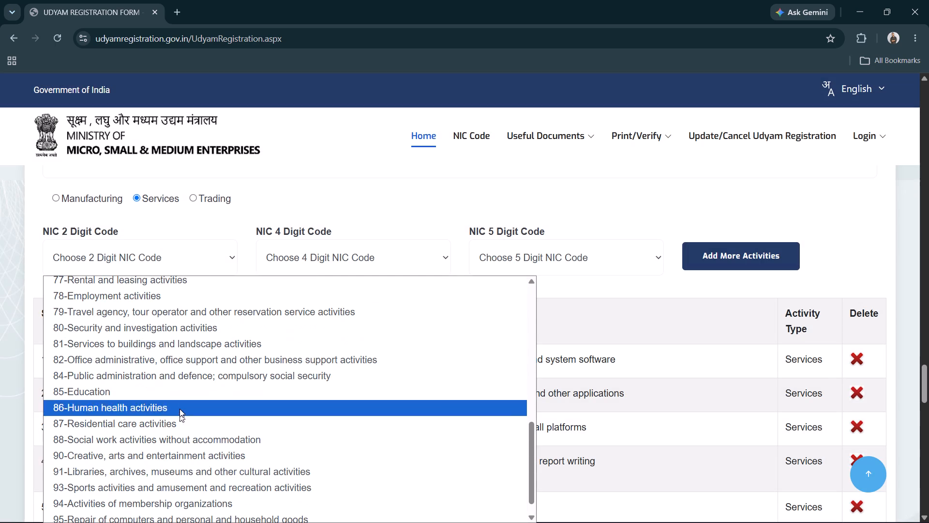
{"action": "left_click", "coordinate": [172, 332]}
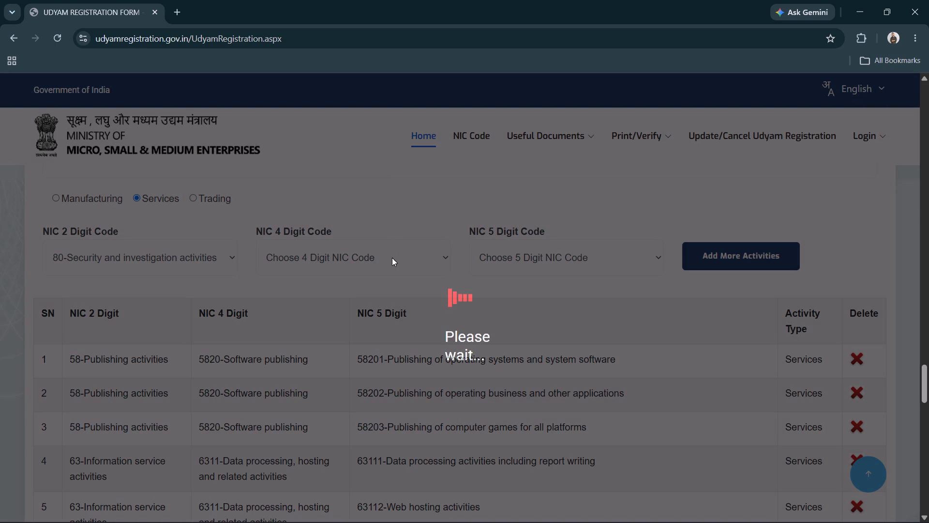
{"action": "left_click", "coordinate": [393, 260]}
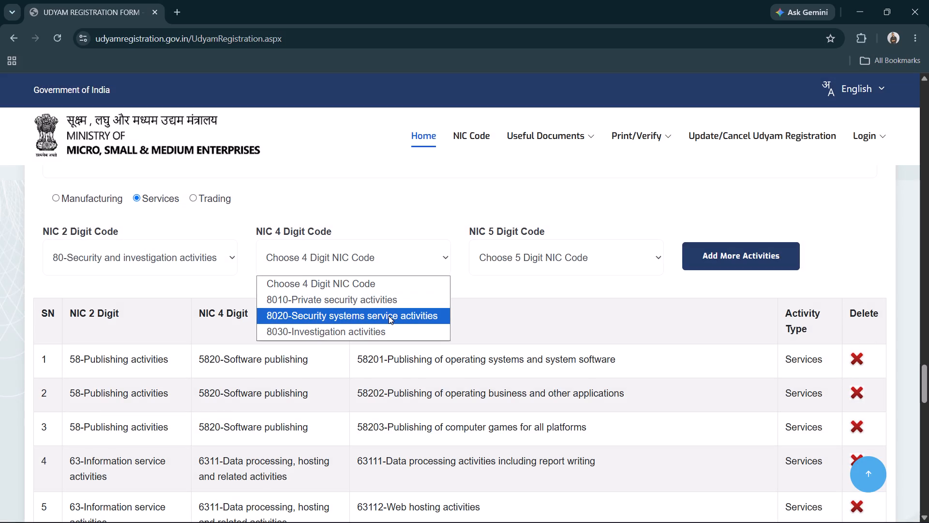
{"action": "left_click", "coordinate": [389, 316]}
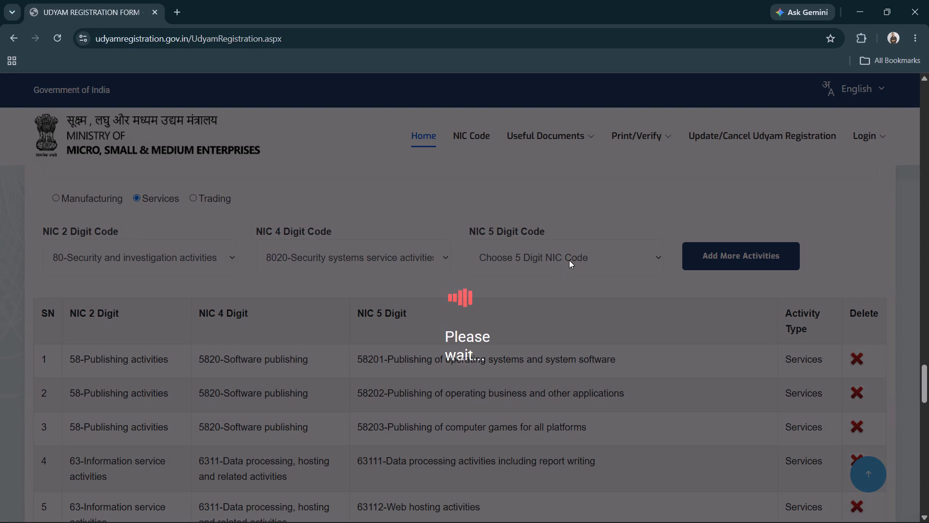
{"action": "left_click", "coordinate": [571, 257]}
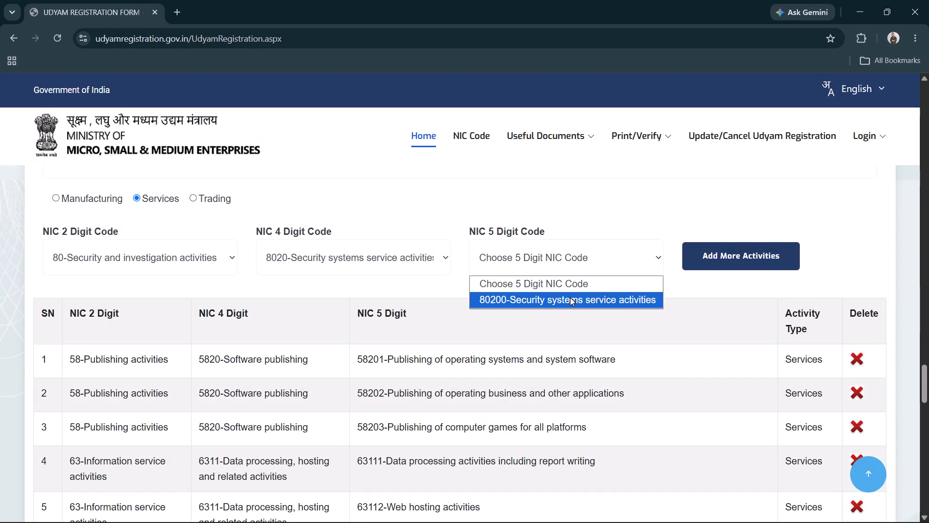
{"action": "left_click", "coordinate": [570, 298]}
{"action": "left_click", "coordinate": [790, 254]}
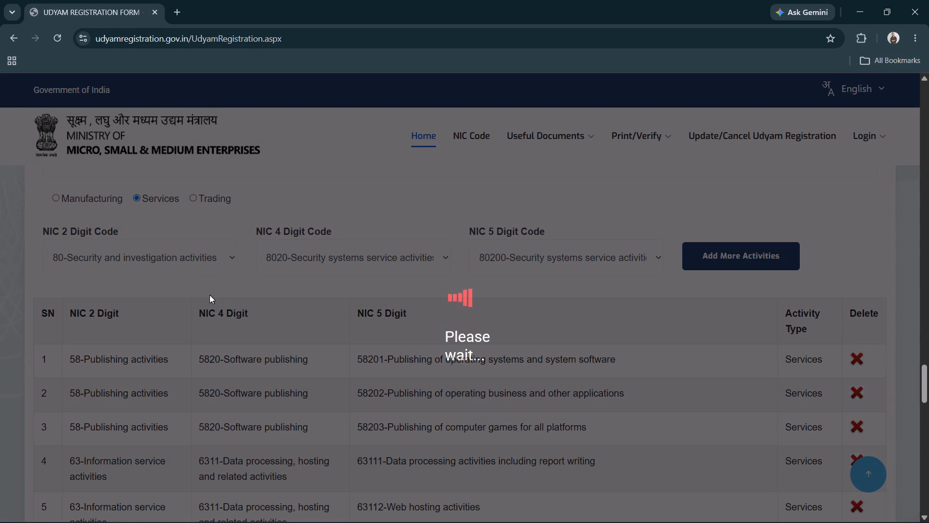
Set the activity type to Services for another NIC code entry.
{"action": "left_click", "coordinate": [163, 200]}
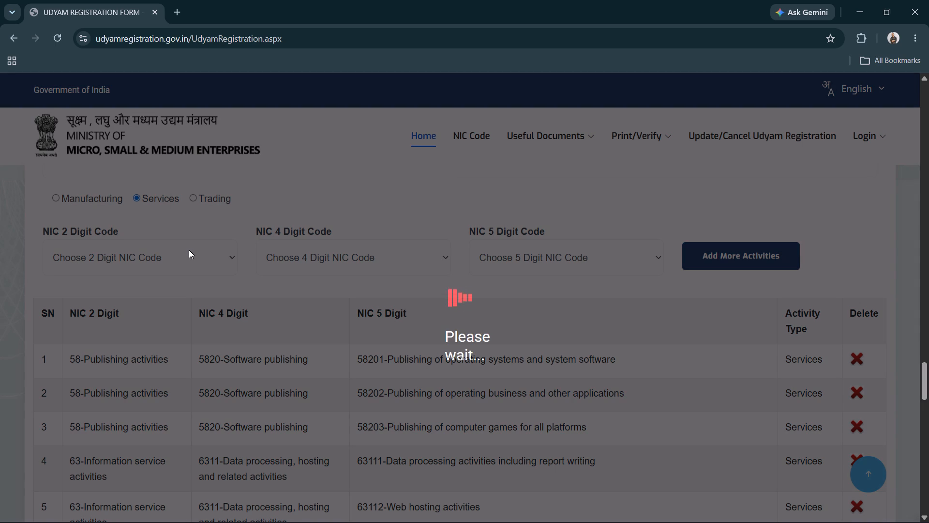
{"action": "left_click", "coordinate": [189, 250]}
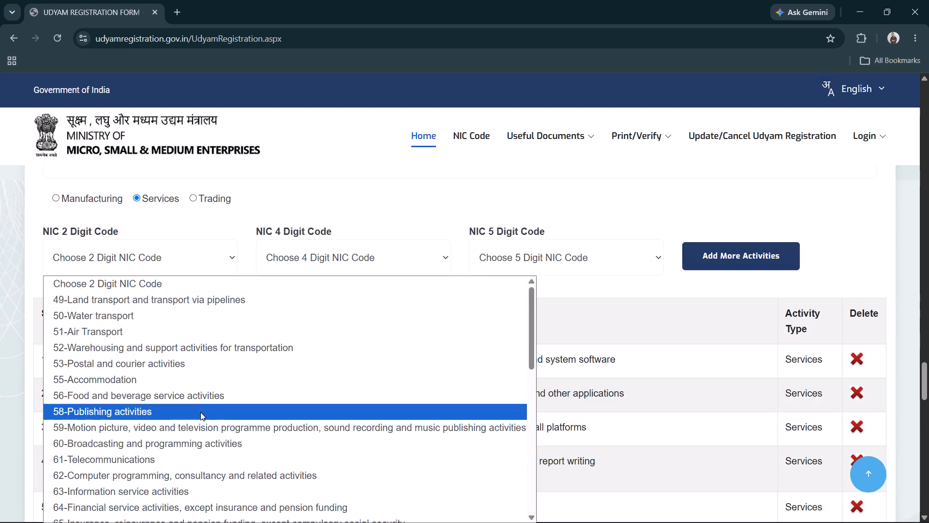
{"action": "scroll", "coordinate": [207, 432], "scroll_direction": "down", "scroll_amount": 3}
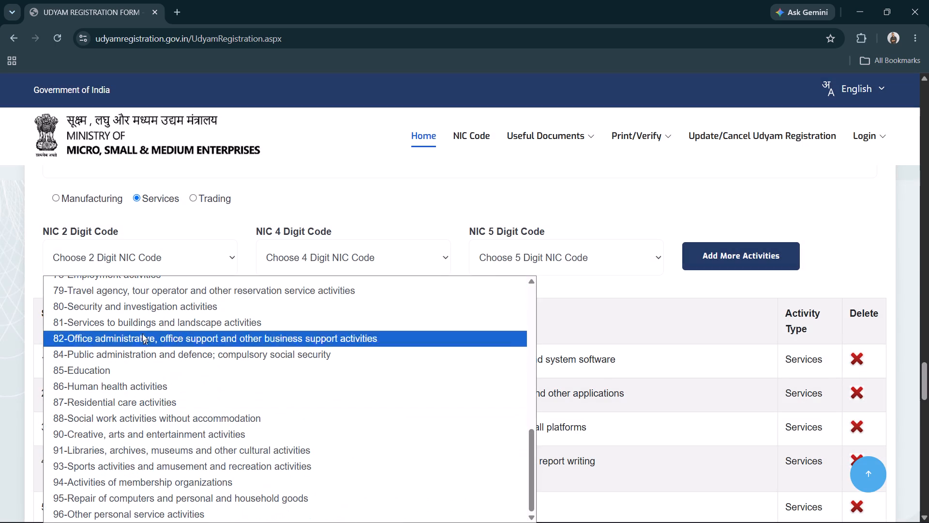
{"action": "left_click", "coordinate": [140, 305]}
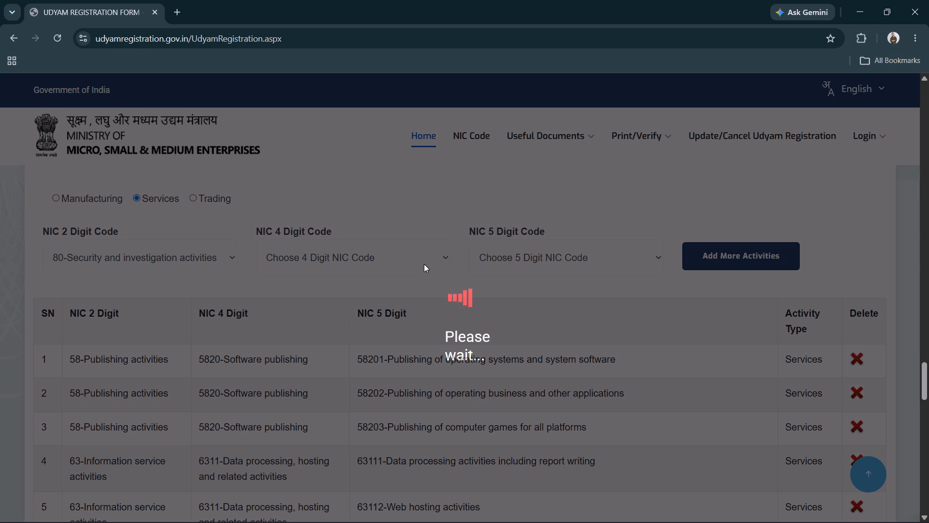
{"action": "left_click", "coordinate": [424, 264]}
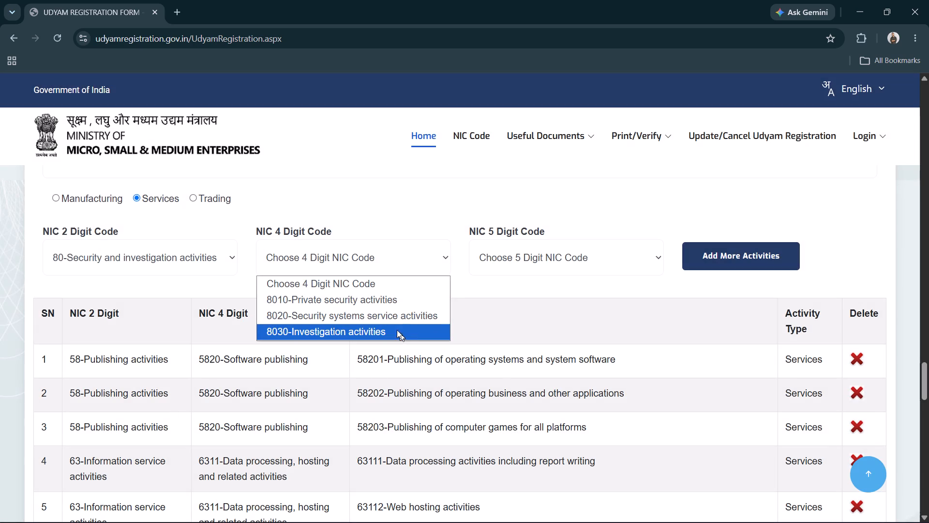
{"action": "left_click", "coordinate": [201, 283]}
Add a Services activity with NIC codes 62-Computer programming, consultancy and related activities, 6201-Computer programming activities and 62011-Writing, modifying, testing of computer program.
{"action": "left_click", "coordinate": [204, 261]}
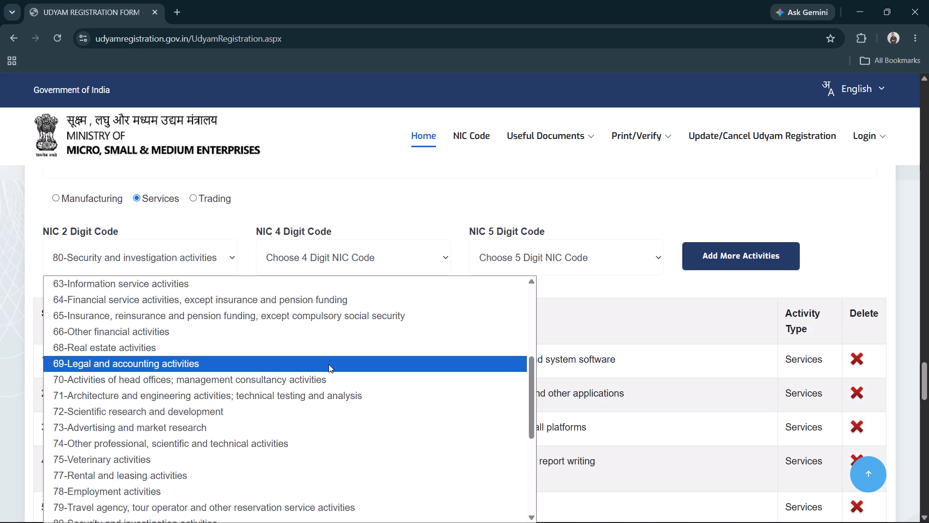
{"action": "scroll", "coordinate": [329, 364], "scroll_direction": "up", "scroll_amount": 1}
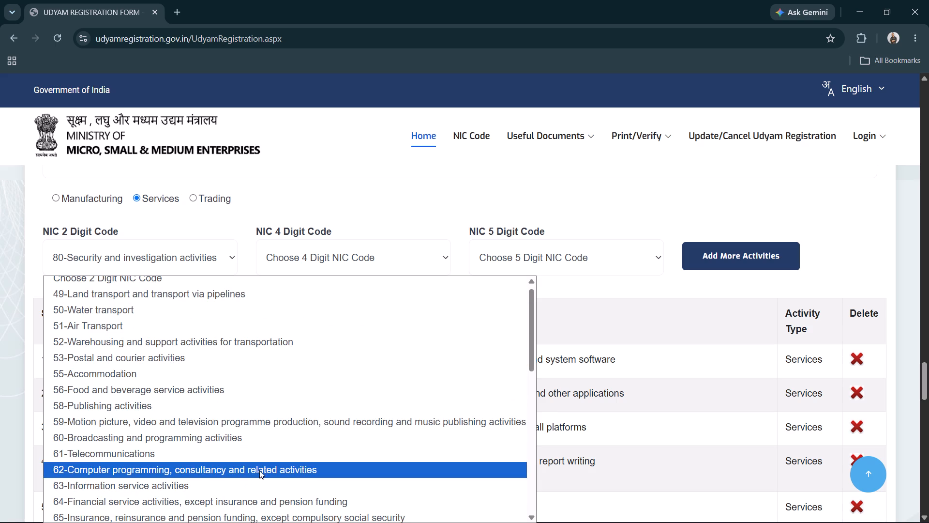
{"action": "left_click", "coordinate": [259, 469]}
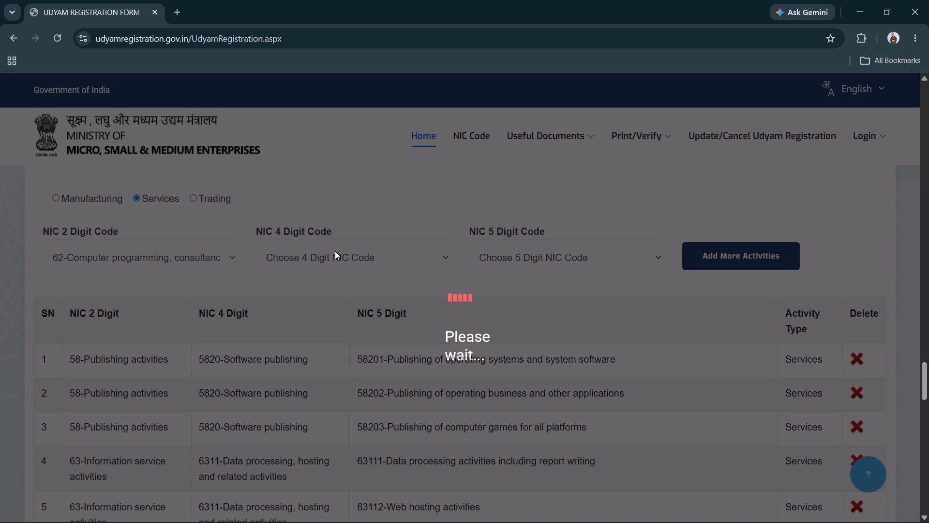
{"action": "left_click", "coordinate": [335, 251]}
{"action": "left_click", "coordinate": [343, 295]}
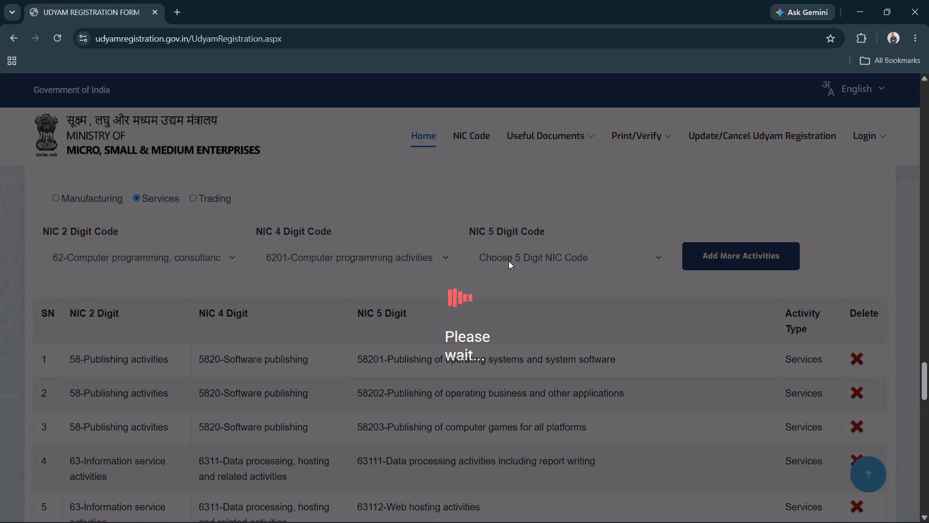
{"action": "left_click", "coordinate": [509, 261]}
{"action": "left_click", "coordinate": [504, 303]}
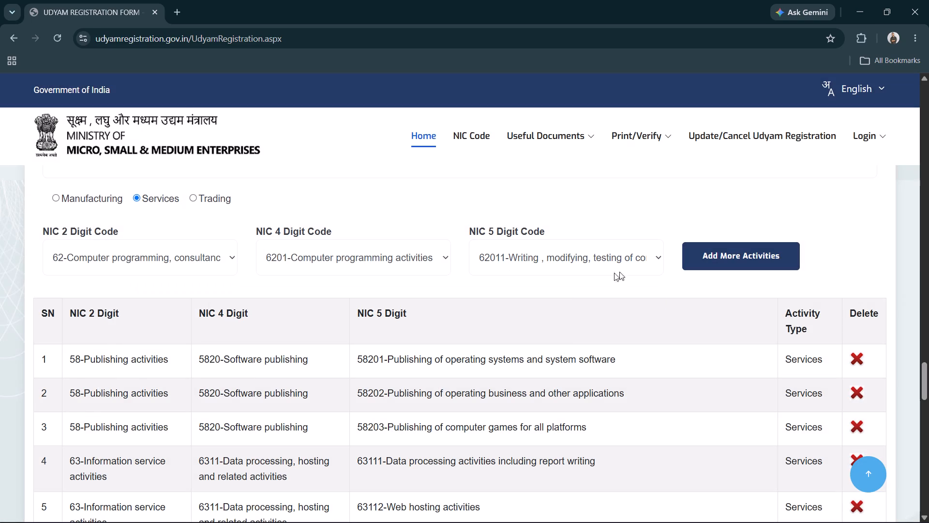
{"action": "left_click", "coordinate": [706, 258]}
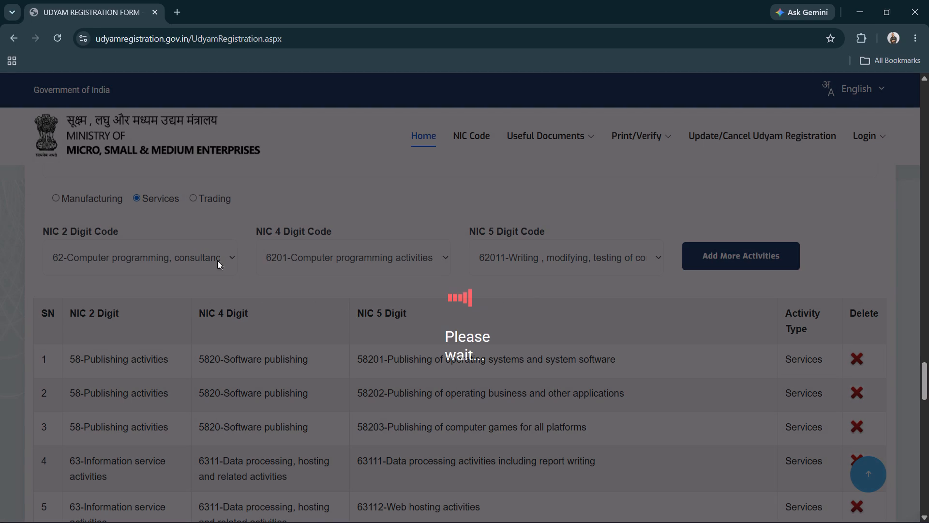
Add a Services activity with NIC codes 62-Computer programming, consultancy and related activities, 6201-Computer programming activities and 62012-Web-page designing.
{"action": "left_click", "coordinate": [142, 197]}
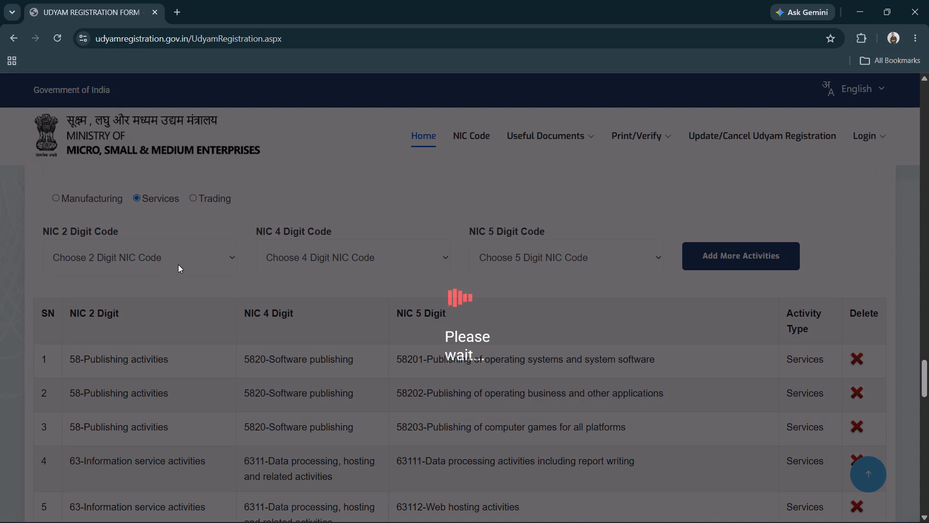
{"action": "left_click", "coordinate": [179, 263]}
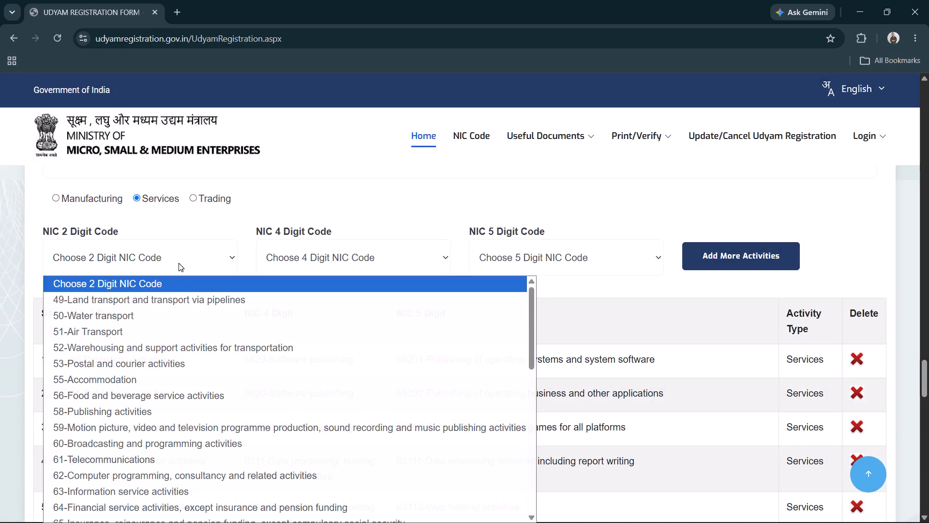
{"action": "left_click", "coordinate": [170, 483]}
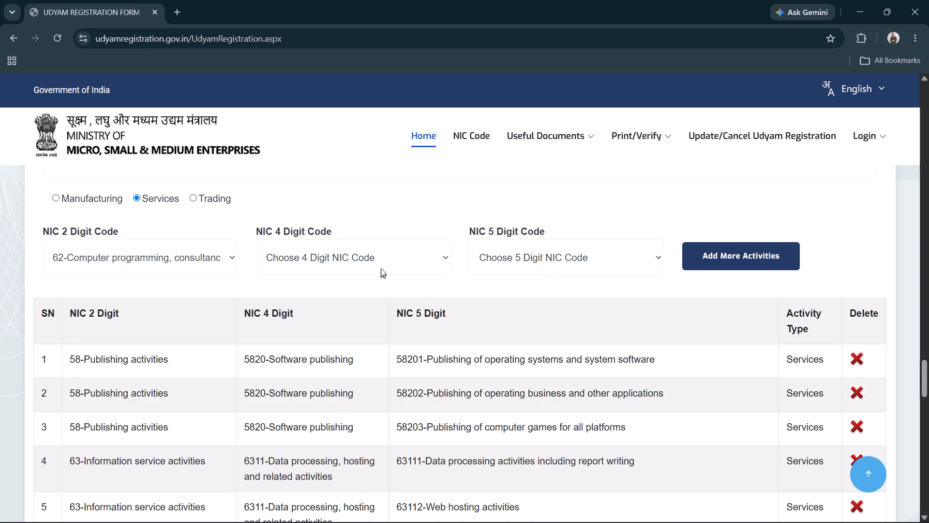
{"action": "left_click", "coordinate": [383, 257]}
{"action": "left_click", "coordinate": [376, 293]}
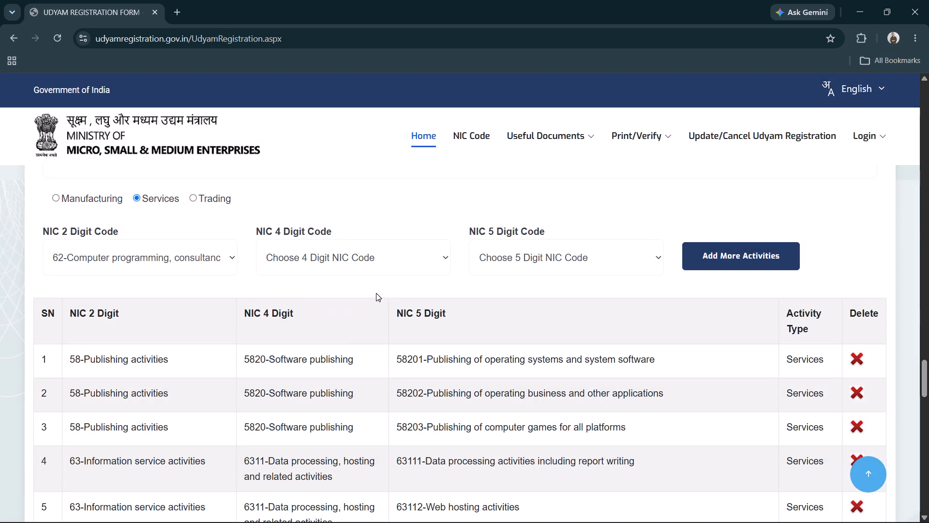
{"action": "left_click", "coordinate": [521, 250]}
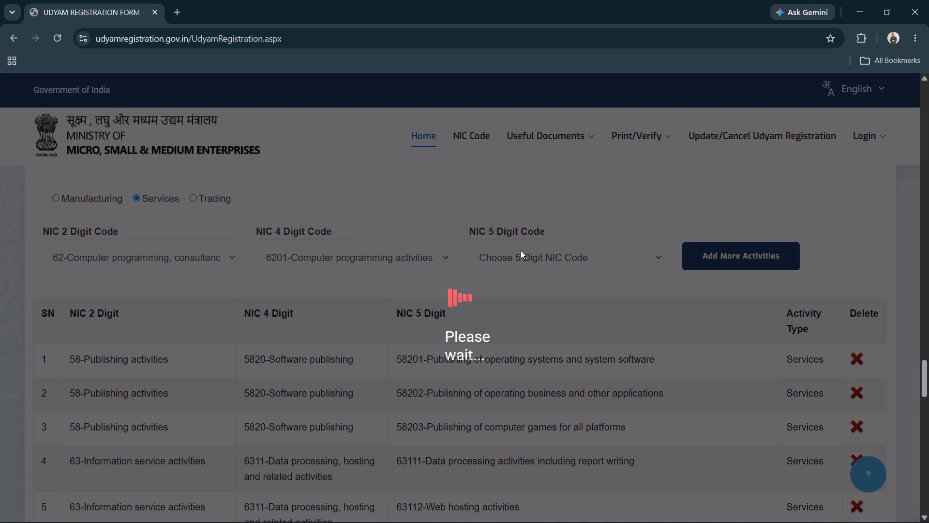
{"action": "left_click", "coordinate": [521, 250]}
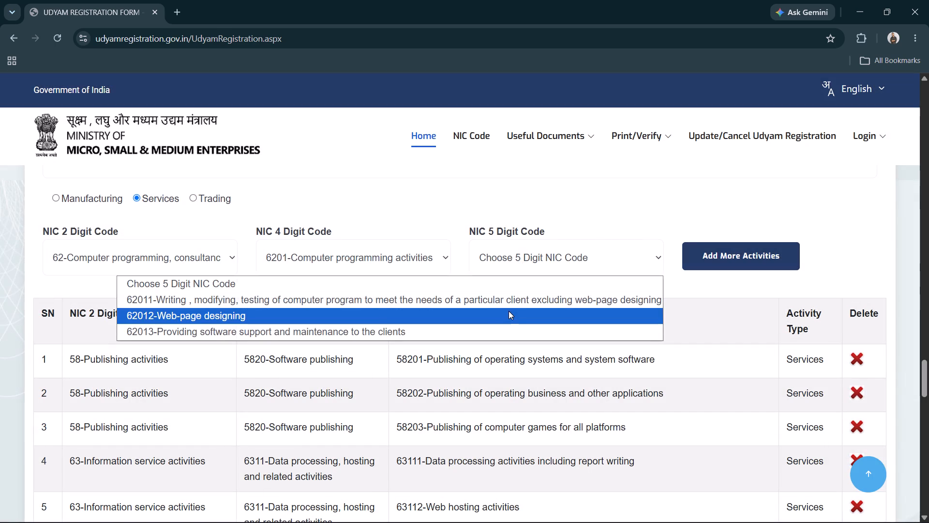
{"action": "left_click", "coordinate": [507, 313]}
{"action": "left_click", "coordinate": [713, 250]}
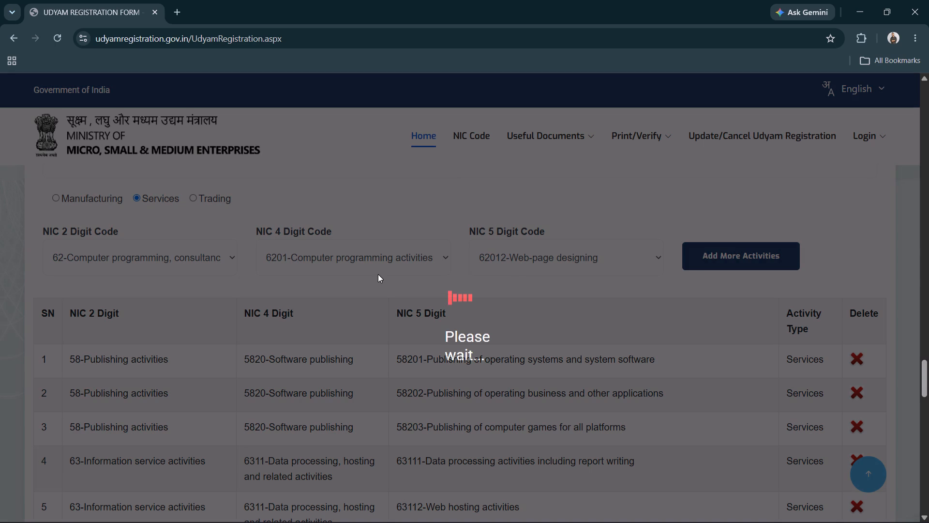
Add a Services activity with NIC codes 62-Computer programming, consultancy and related activities, 6201-Computer programming activities and 62013-Providing software support and maintenance to the clients.
{"action": "left_click", "coordinate": [163, 252]}
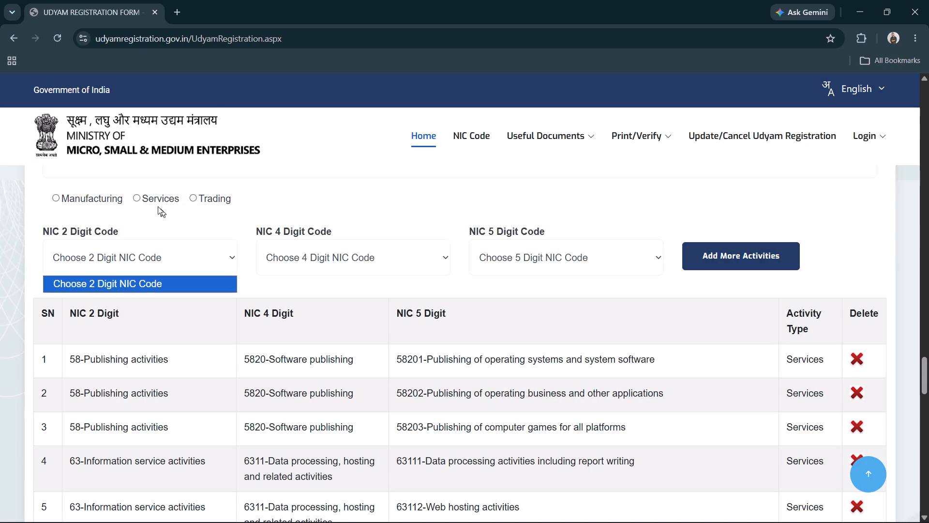
{"action": "left_click", "coordinate": [153, 198]}
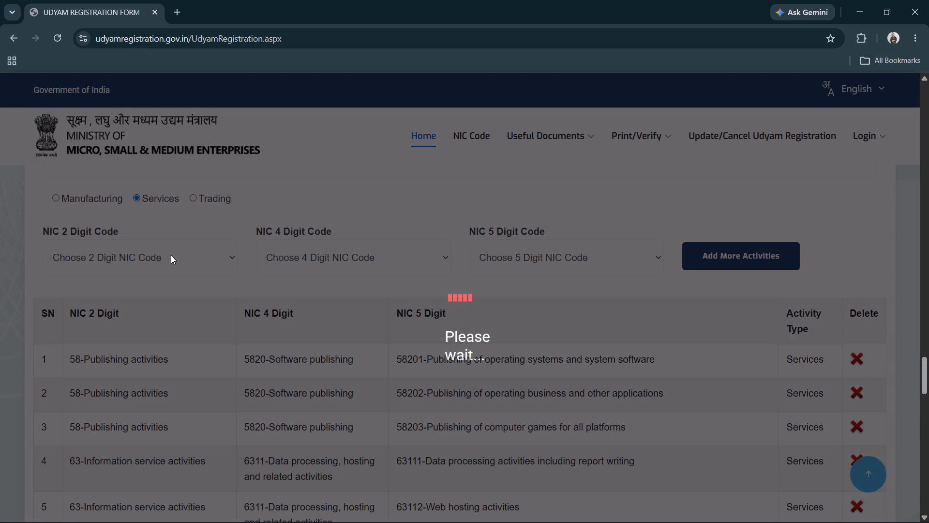
{"action": "left_click", "coordinate": [171, 255]}
{"action": "left_click", "coordinate": [172, 469]}
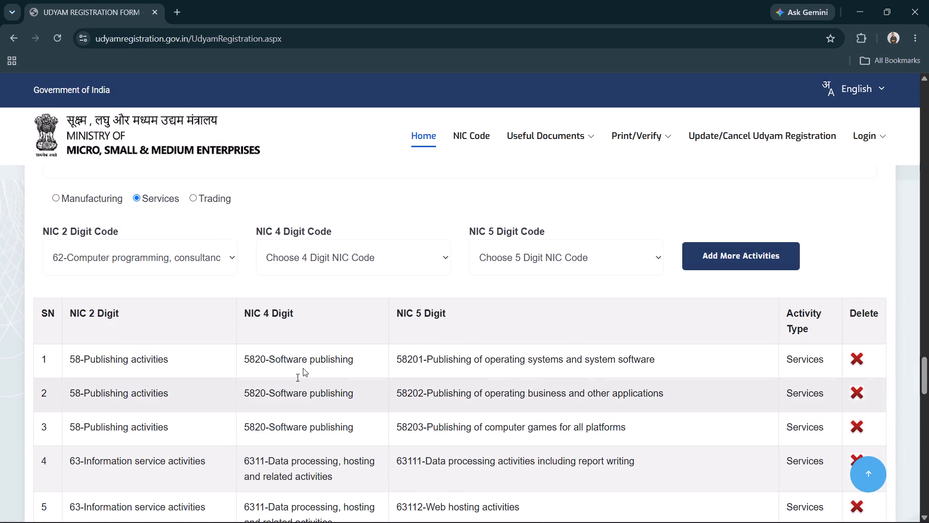
{"action": "left_click", "coordinate": [356, 258]}
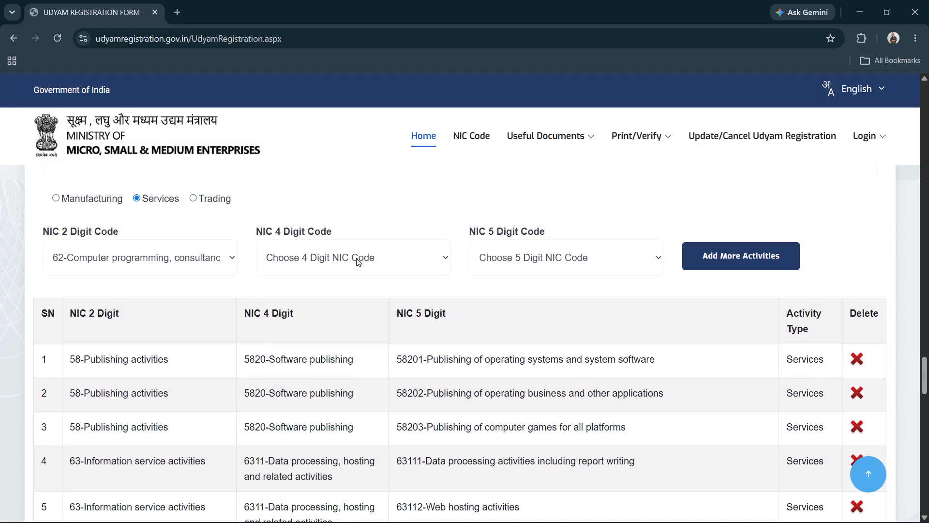
{"action": "left_click", "coordinate": [356, 258]}
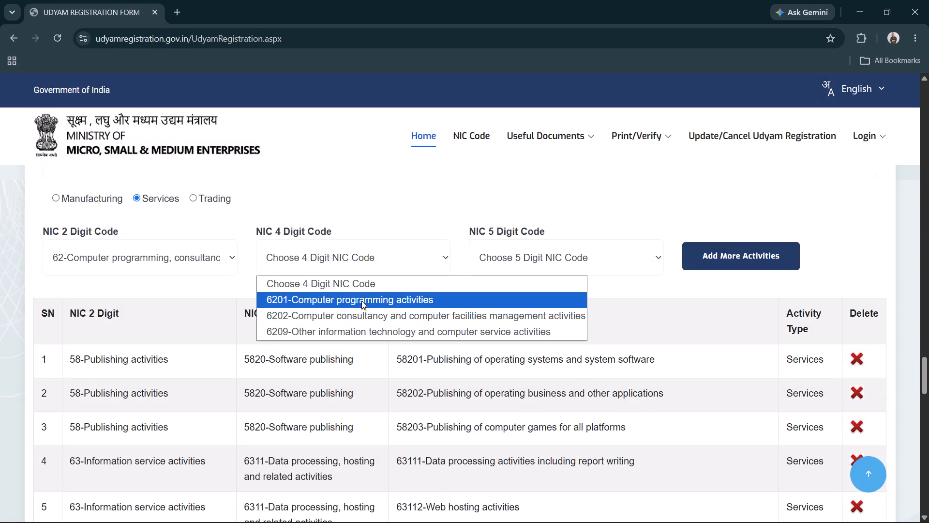
{"action": "left_click", "coordinate": [361, 299]}
{"action": "left_click", "coordinate": [566, 243]}
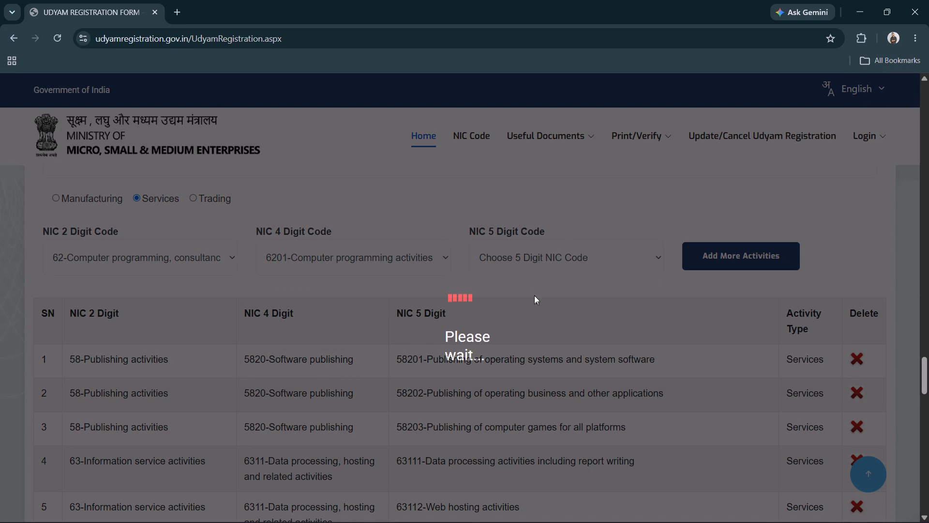
{"action": "left_click", "coordinate": [544, 263]}
{"action": "left_click", "coordinate": [530, 330]}
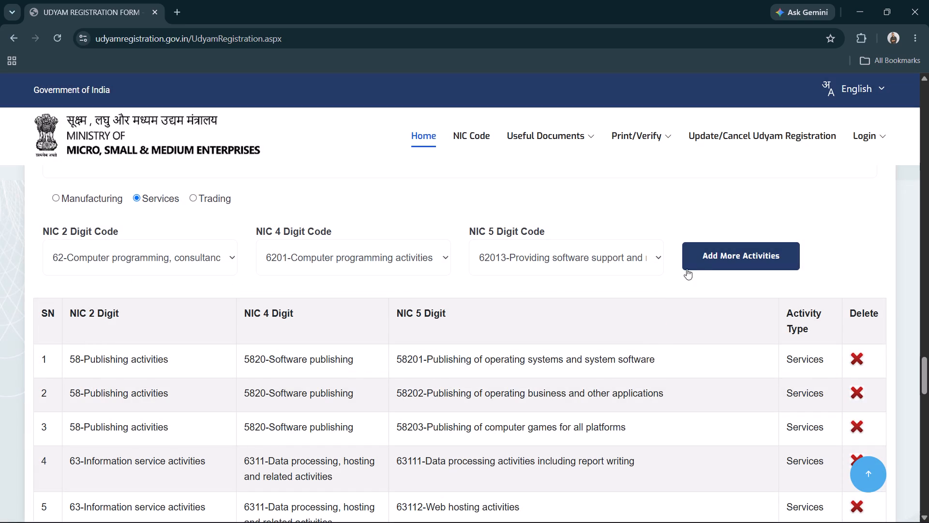
{"action": "left_click", "coordinate": [700, 254]}
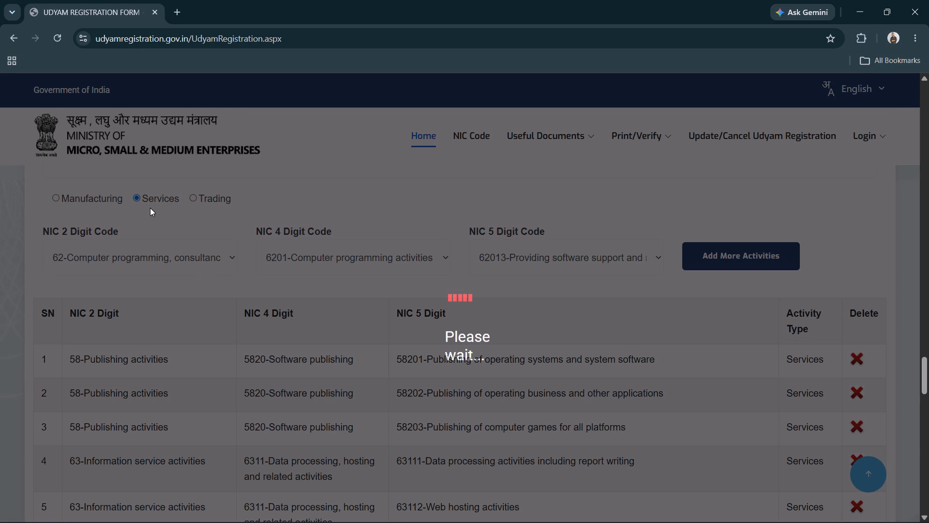
Add a Services activity with NIC codes 62-Computer programming, consultancy and related activities, 6202 and 62020-Computer consultancy and computer facilities management activities.
{"action": "left_click", "coordinate": [149, 198]}
{"action": "left_click", "coordinate": [157, 262]}
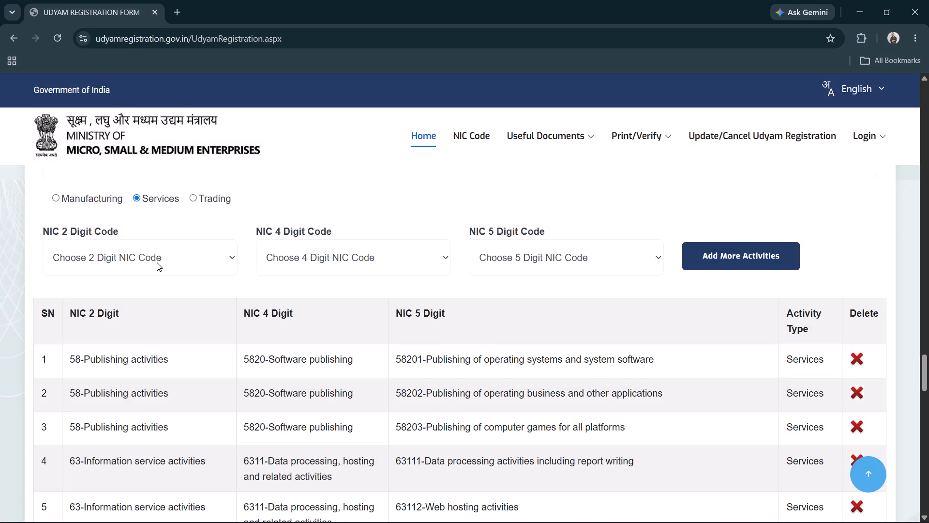
{"action": "left_click", "coordinate": [157, 257]}
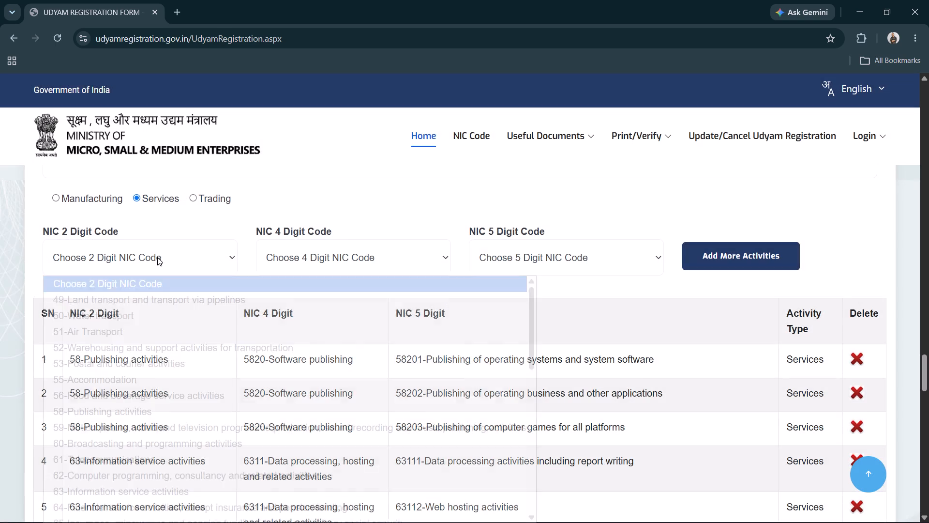
{"action": "left_click", "coordinate": [181, 474]}
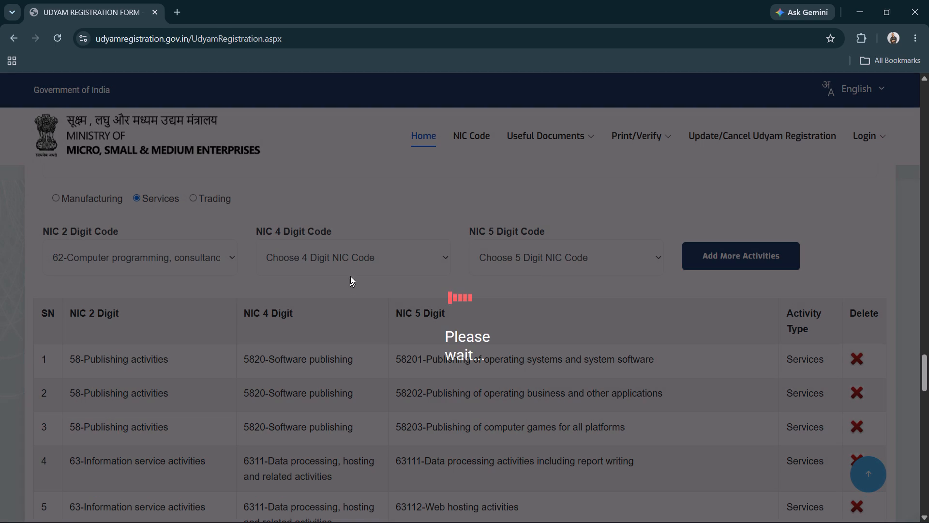
{"action": "left_click", "coordinate": [358, 257]}
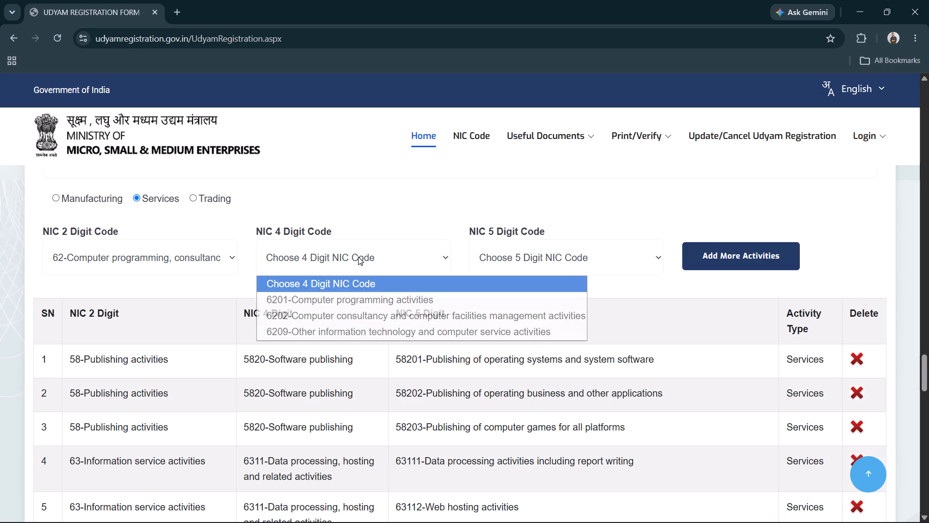
{"action": "left_click", "coordinate": [345, 315]}
{"action": "left_click", "coordinate": [509, 252]}
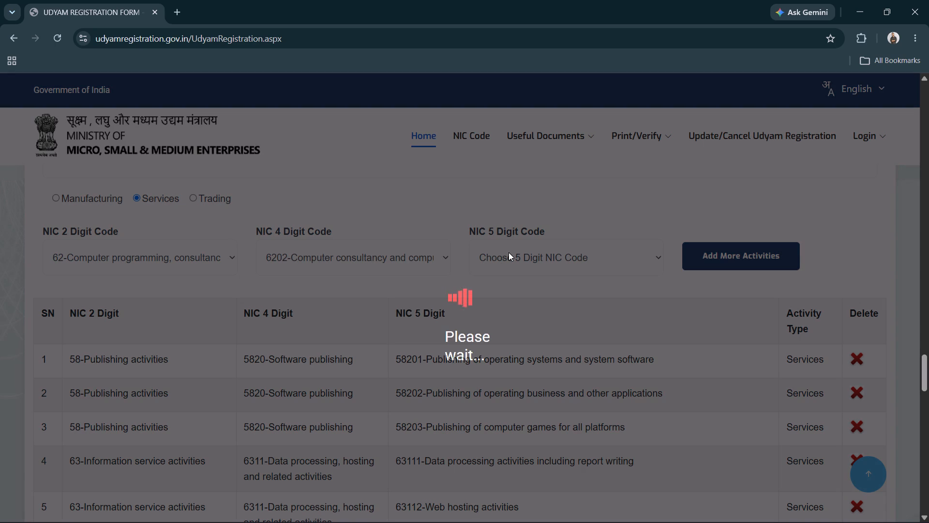
{"action": "left_click", "coordinate": [509, 252]}
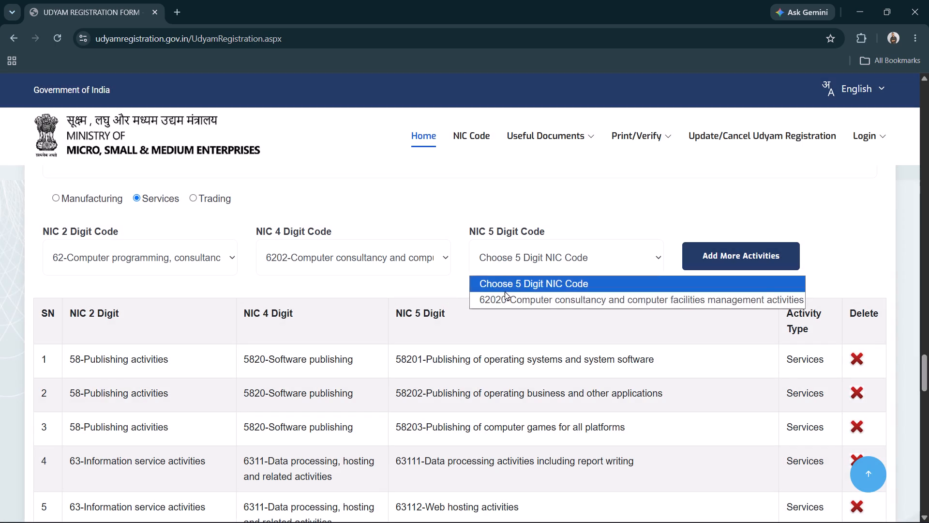
{"action": "left_click", "coordinate": [505, 295]}
{"action": "left_click", "coordinate": [715, 252]}
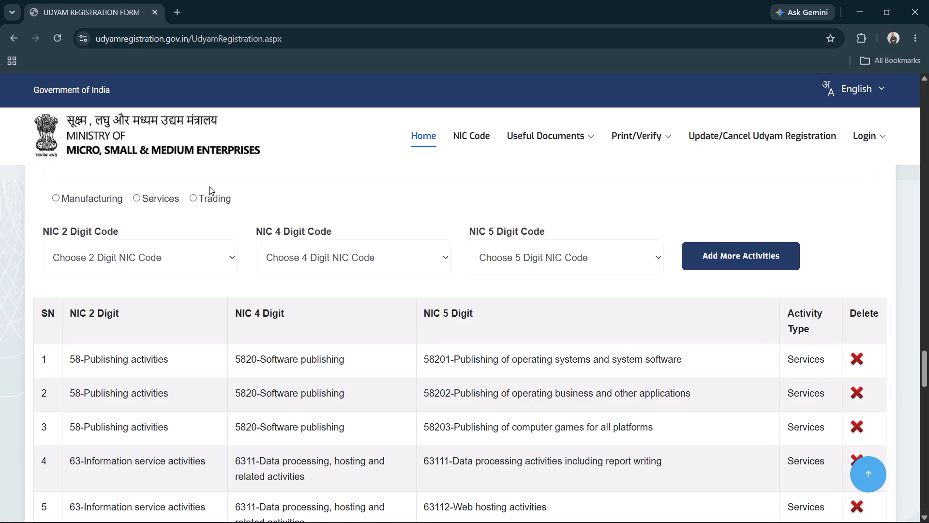
Add a Services activity with NIC codes 62-Computer programming, consultancy and related activities, 6209-Other information technology and computer service activities and 62091-Software installation.
{"action": "left_click", "coordinate": [139, 197]}
{"action": "left_click", "coordinate": [162, 265]}
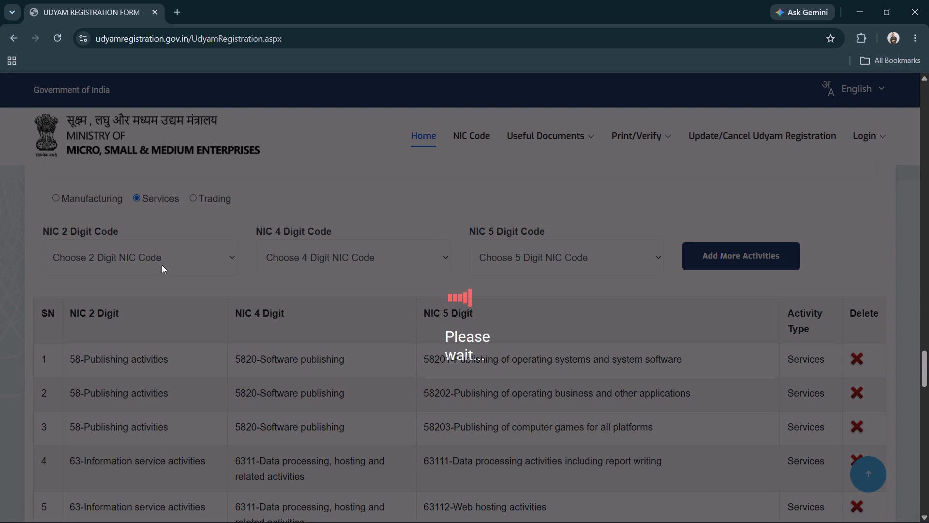
{"action": "left_click", "coordinate": [162, 265]}
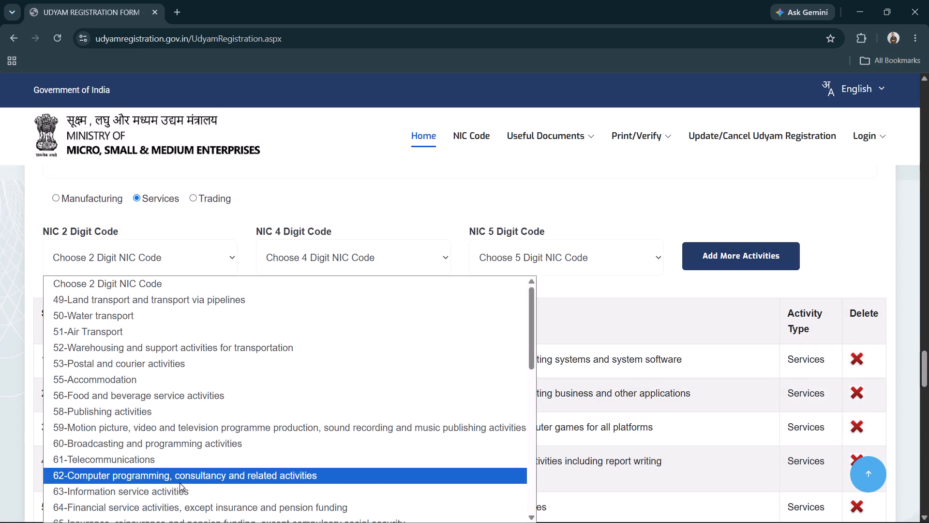
{"action": "left_click", "coordinate": [180, 480]}
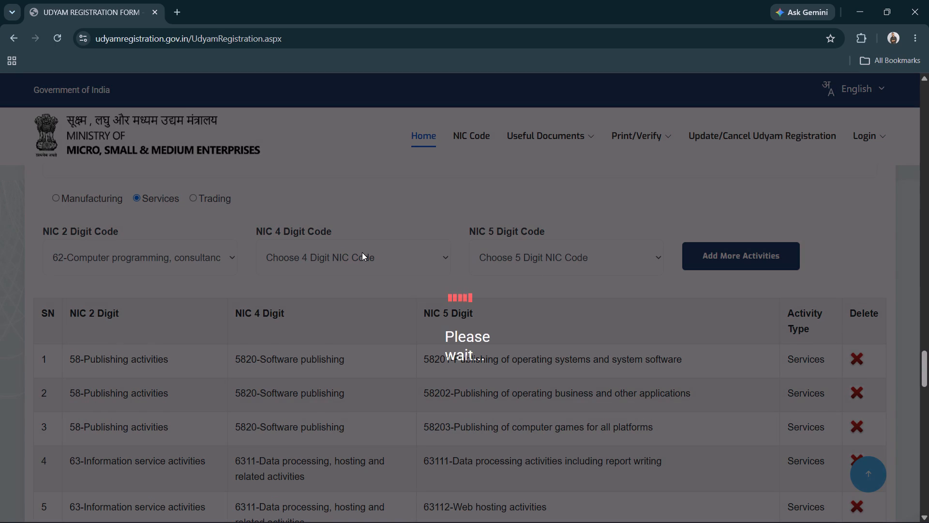
{"action": "left_click", "coordinate": [362, 252]}
{"action": "left_click", "coordinate": [347, 330]}
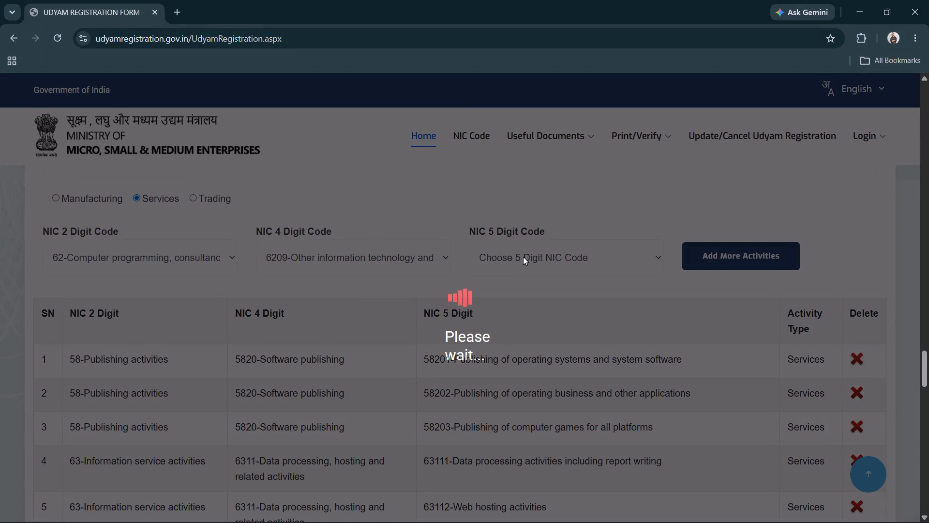
{"action": "left_click", "coordinate": [523, 257]}
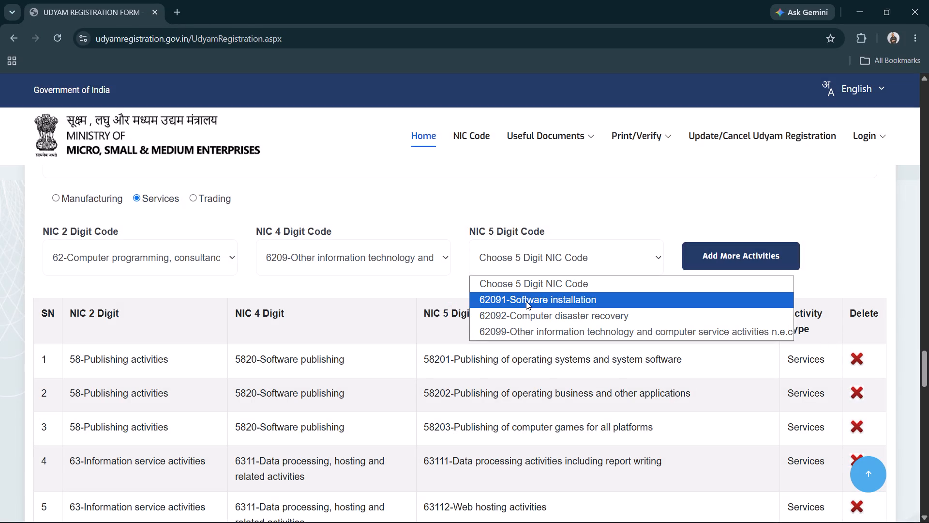
{"action": "left_click", "coordinate": [526, 301]}
{"action": "left_click", "coordinate": [744, 253]}
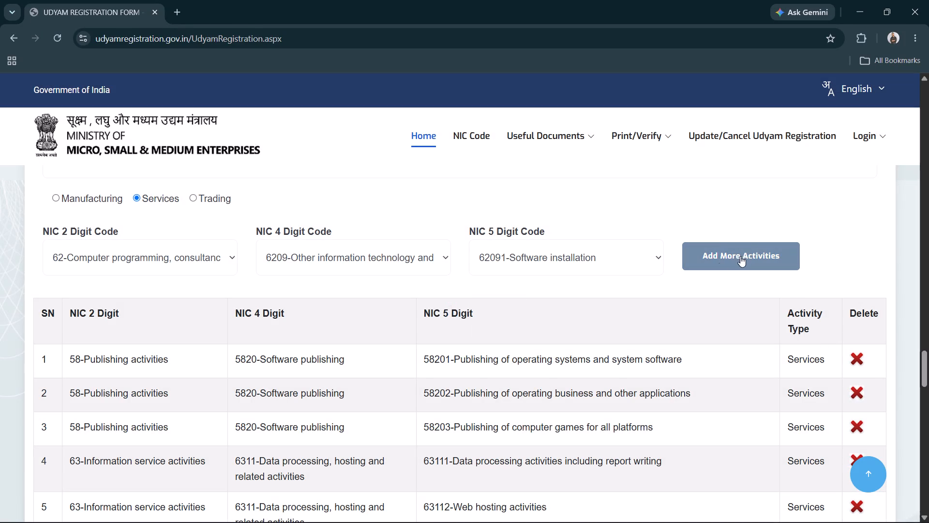
Add a Services activity with NIC codes 62-Computer programming, consultancy and related activities, 6209-Other information technology and computer service activities and 62092-Computer disaster recovery.
{"action": "left_click", "coordinate": [137, 199]}
{"action": "left_click", "coordinate": [157, 250]}
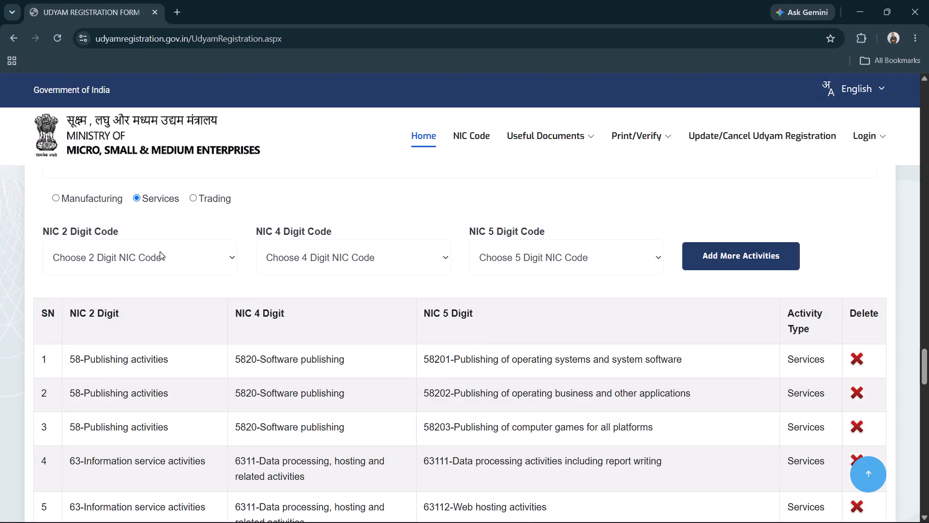
{"action": "left_click", "coordinate": [160, 251]}
{"action": "left_click", "coordinate": [193, 475]}
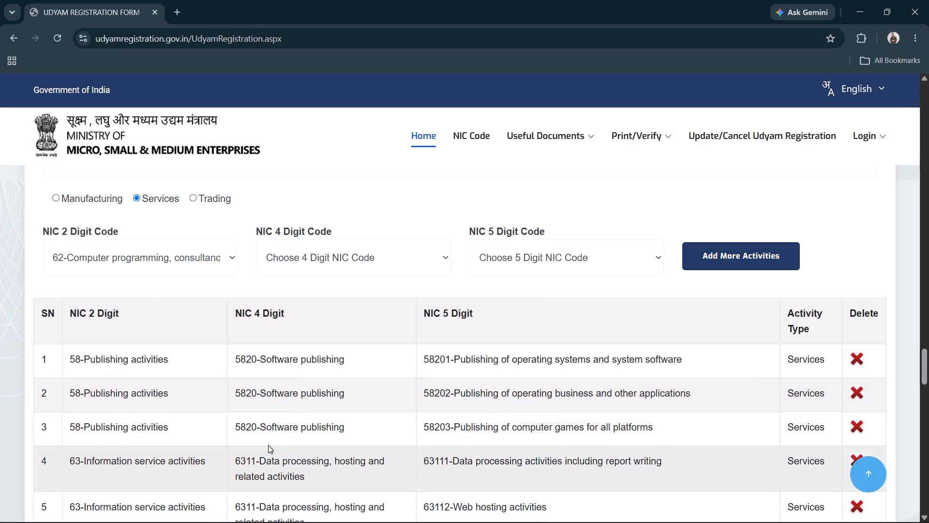
{"action": "left_click", "coordinate": [398, 246]}
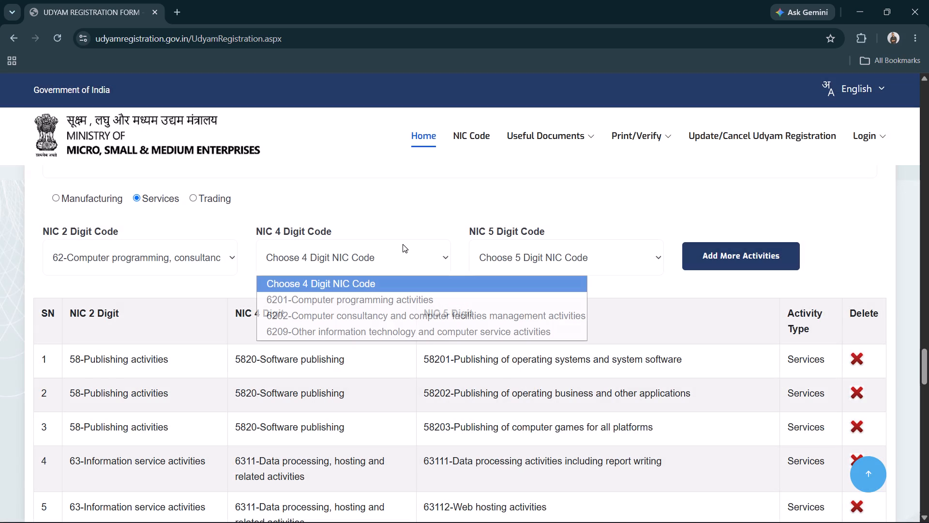
{"action": "left_click", "coordinate": [378, 339]}
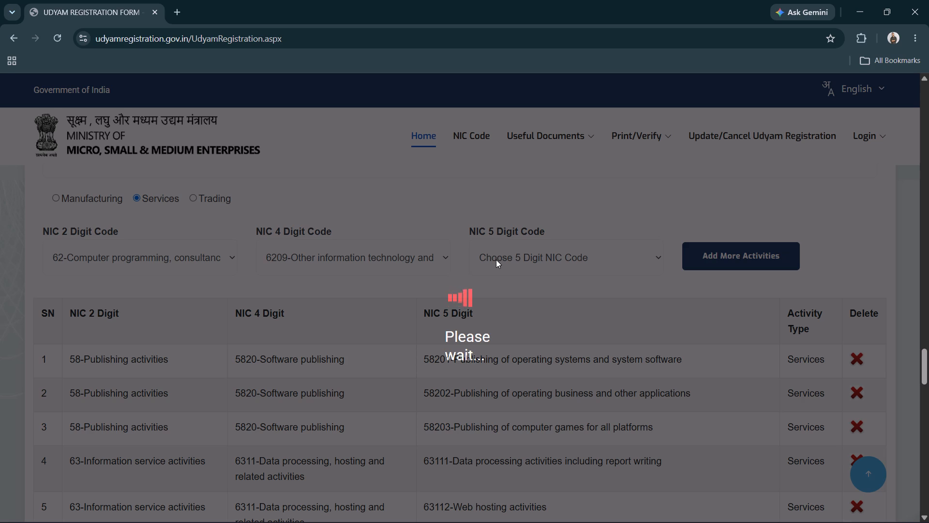
{"action": "left_click", "coordinate": [497, 257]}
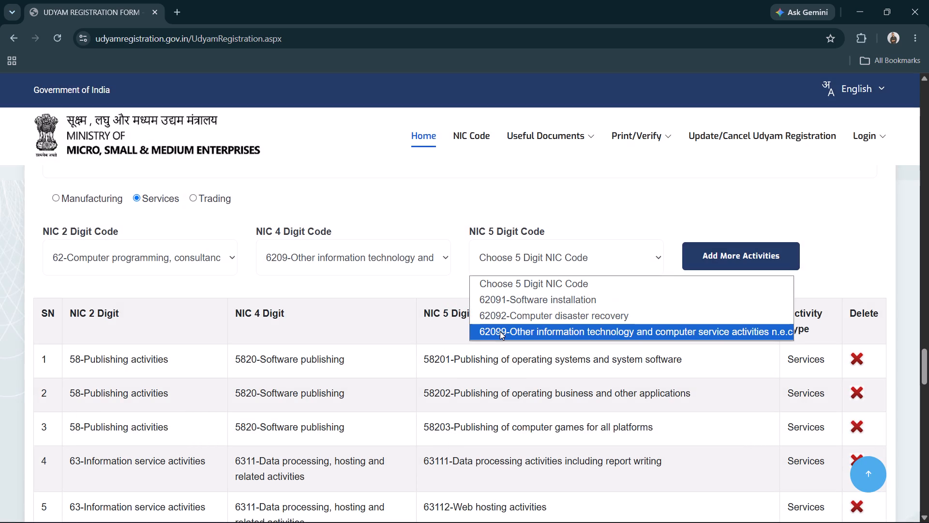
{"action": "left_click", "coordinate": [505, 313]}
{"action": "left_click", "coordinate": [732, 258]}
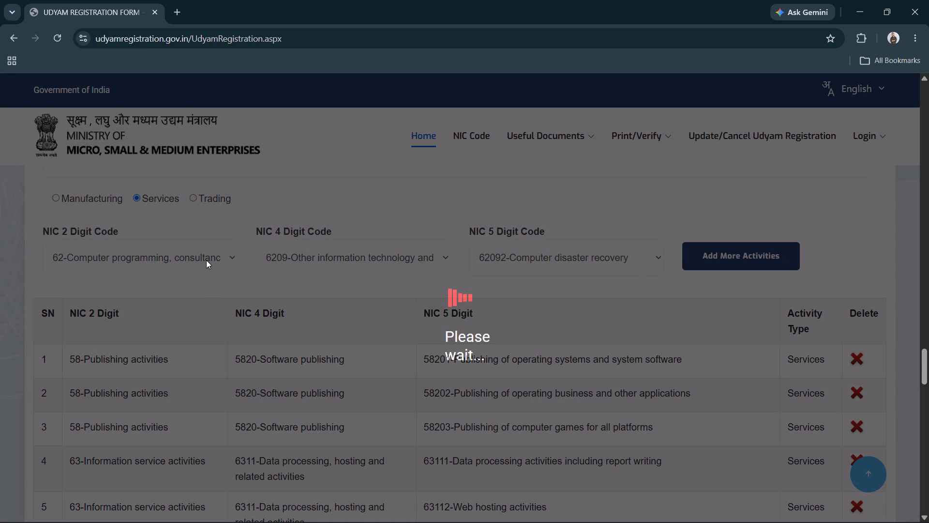
Add a Services activity with NIC codes 62-Computer programming, consultancy and related activities, 6209 and 62099-Other information technology and computer service activities n.e.c.
{"action": "left_click", "coordinate": [206, 260]}
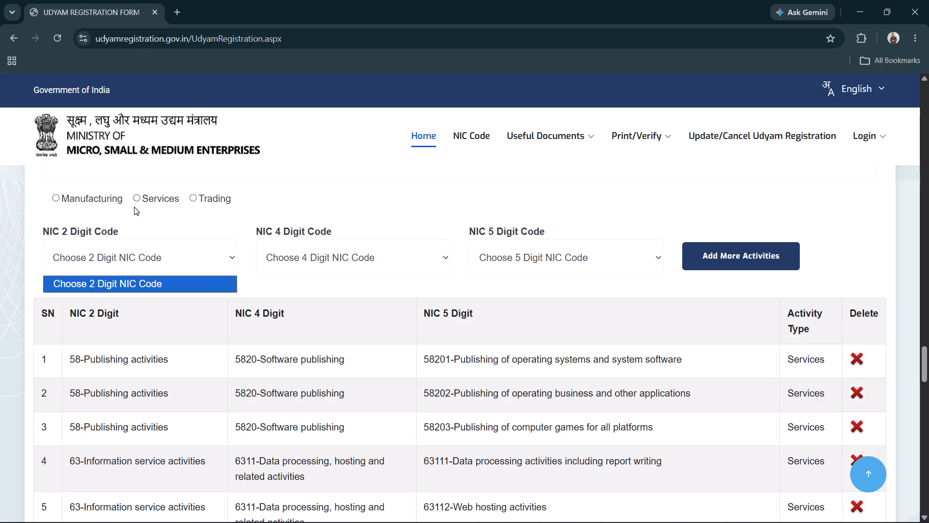
{"action": "left_click", "coordinate": [139, 200]}
{"action": "left_click", "coordinate": [165, 261]}
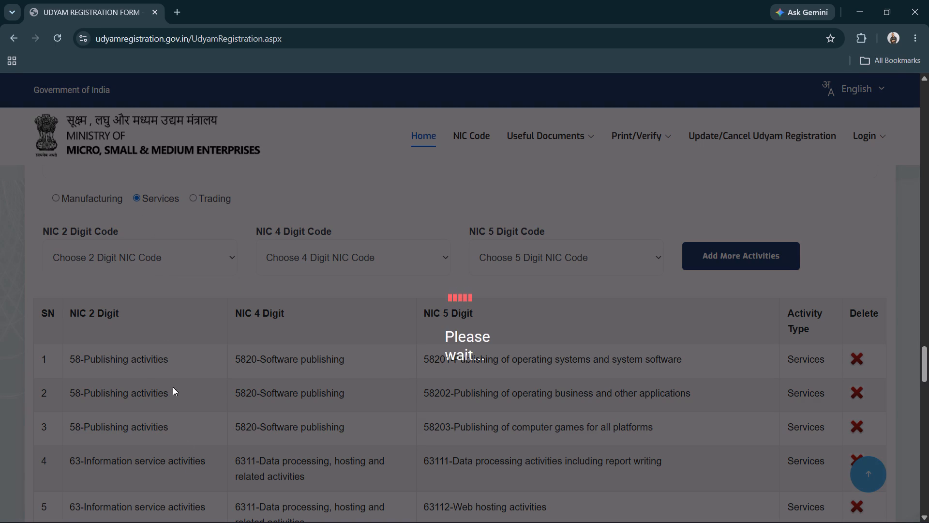
{"action": "left_click", "coordinate": [159, 258]}
{"action": "left_click", "coordinate": [164, 478]}
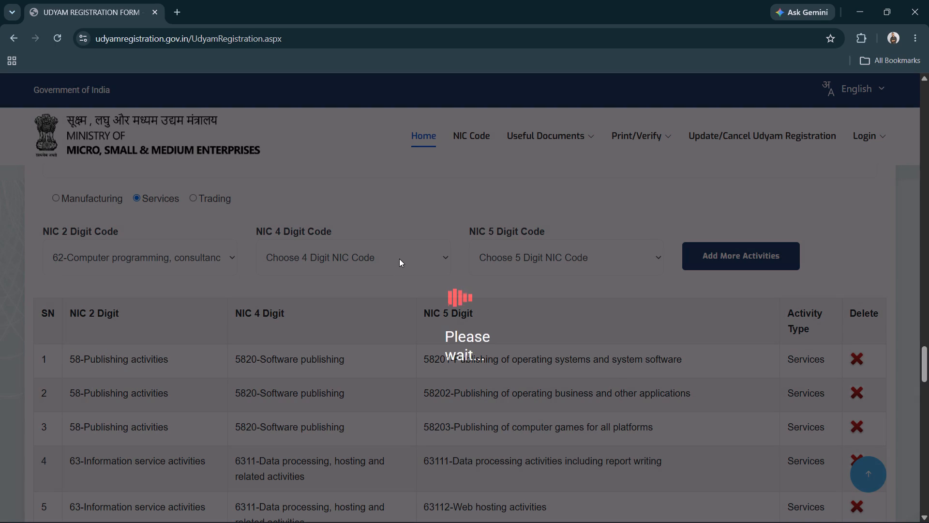
{"action": "left_click", "coordinate": [401, 257]}
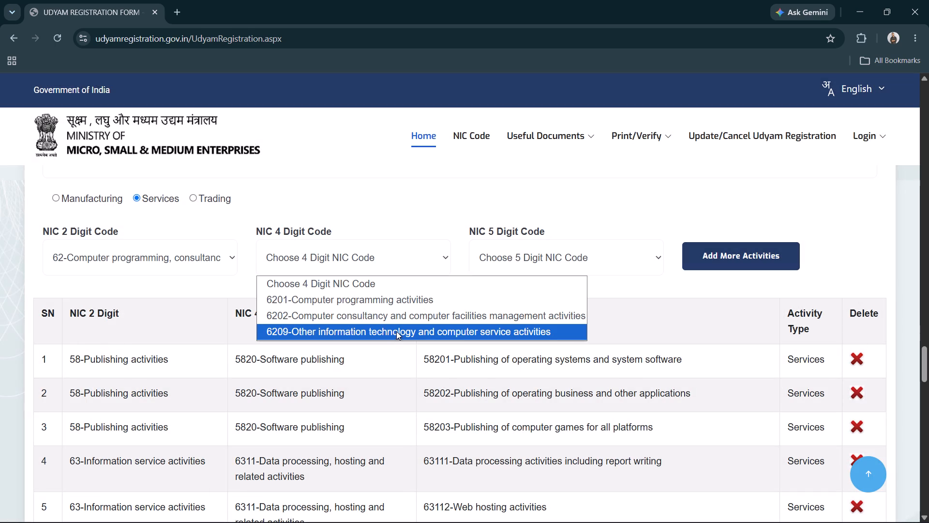
{"action": "left_click", "coordinate": [396, 330]}
{"action": "left_click", "coordinate": [527, 254]}
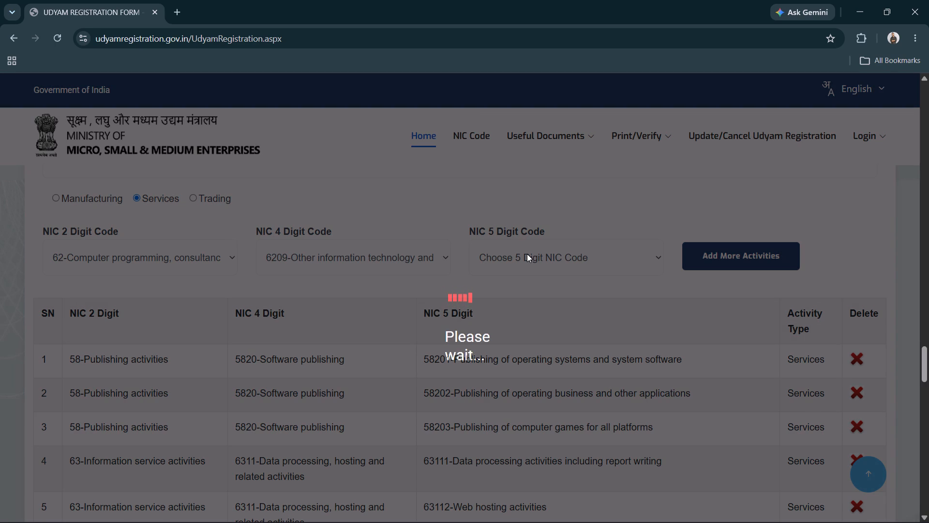
{"action": "left_click", "coordinate": [527, 254]}
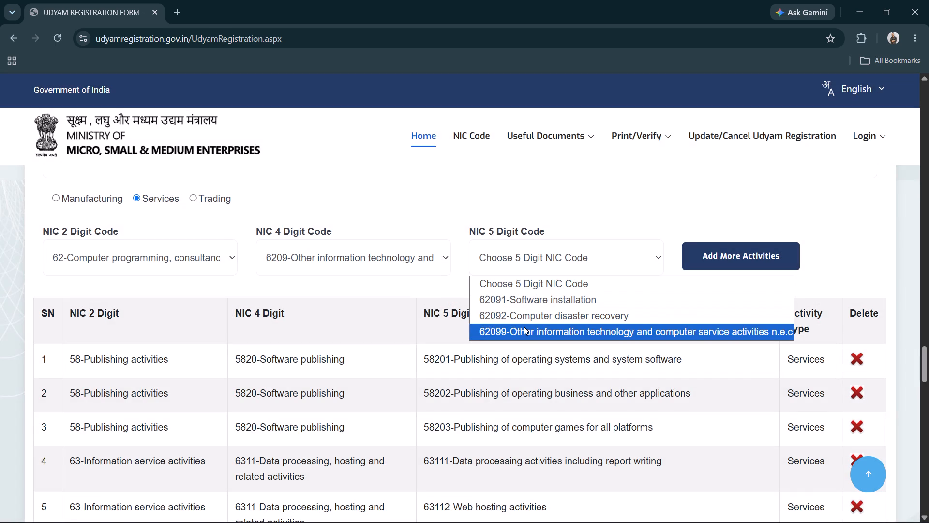
{"action": "left_click", "coordinate": [524, 326]}
{"action": "left_click", "coordinate": [692, 256]}
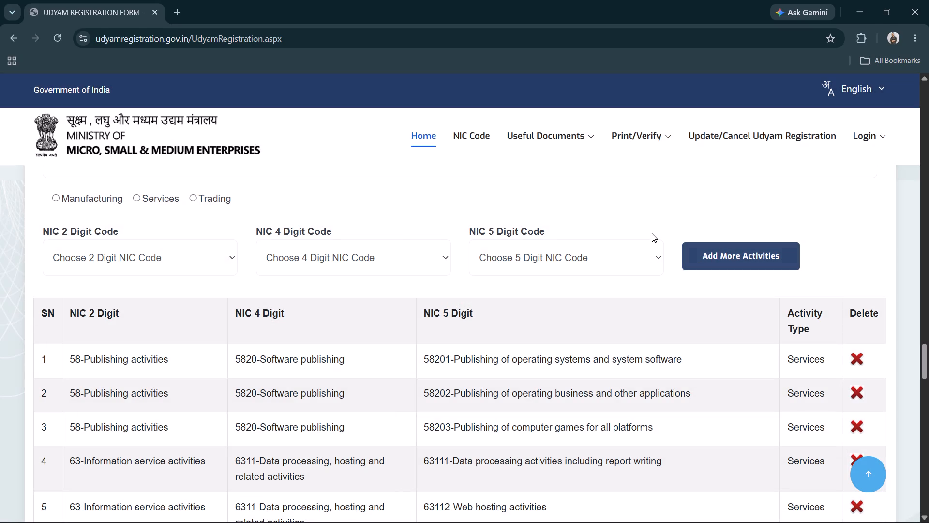
Add a Services activity with NIC codes 73-Advertising and market research, 7310-Advertising and 73100-Advertising.
{"action": "left_click", "coordinate": [230, 259]}
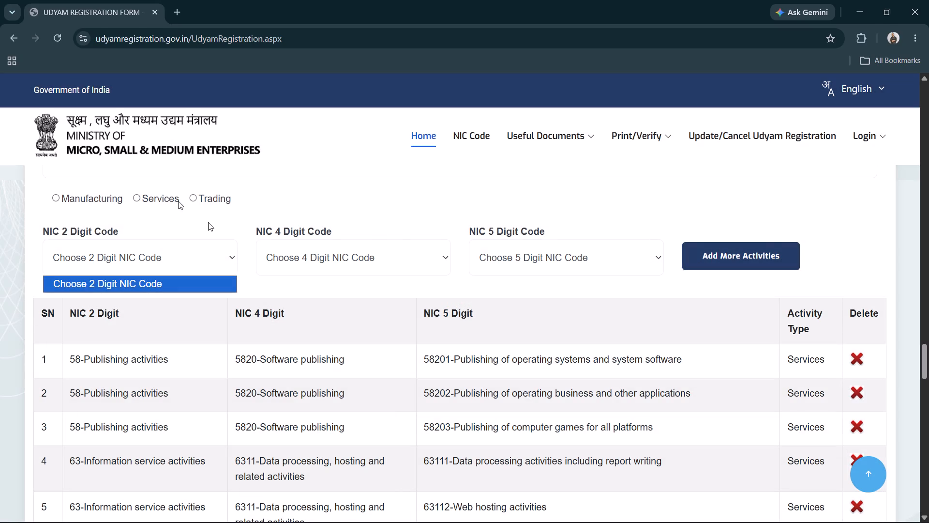
{"action": "left_click", "coordinate": [161, 199]}
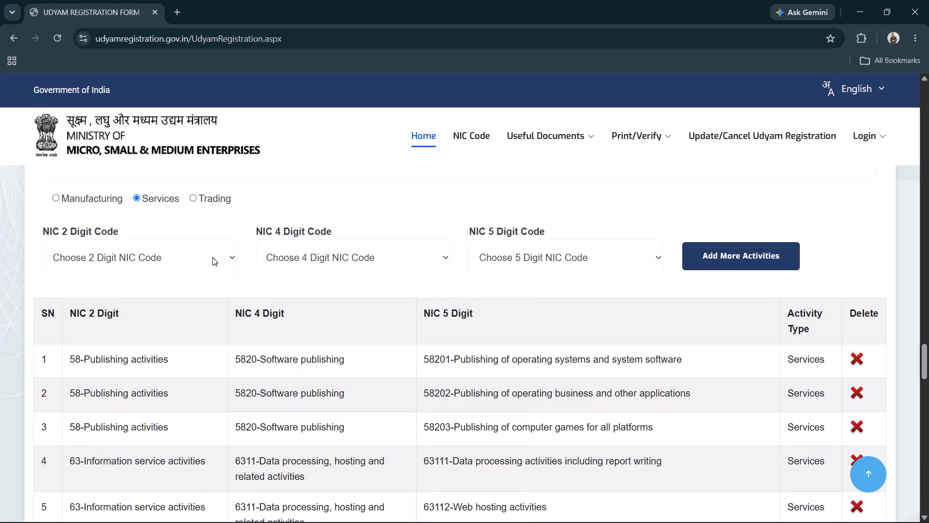
{"action": "left_click", "coordinate": [212, 257]}
{"action": "scroll", "coordinate": [255, 366], "scroll_direction": "down", "scroll_amount": 1}
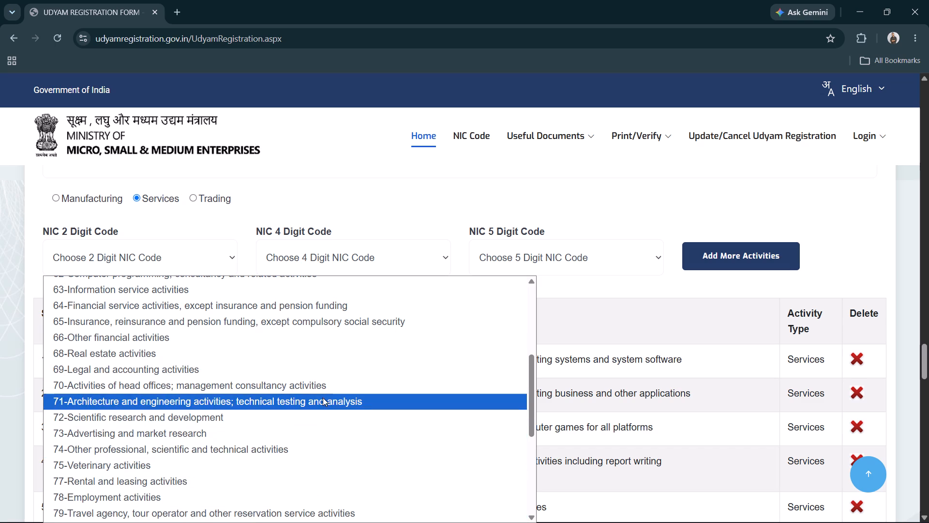
{"action": "left_click", "coordinate": [284, 436]}
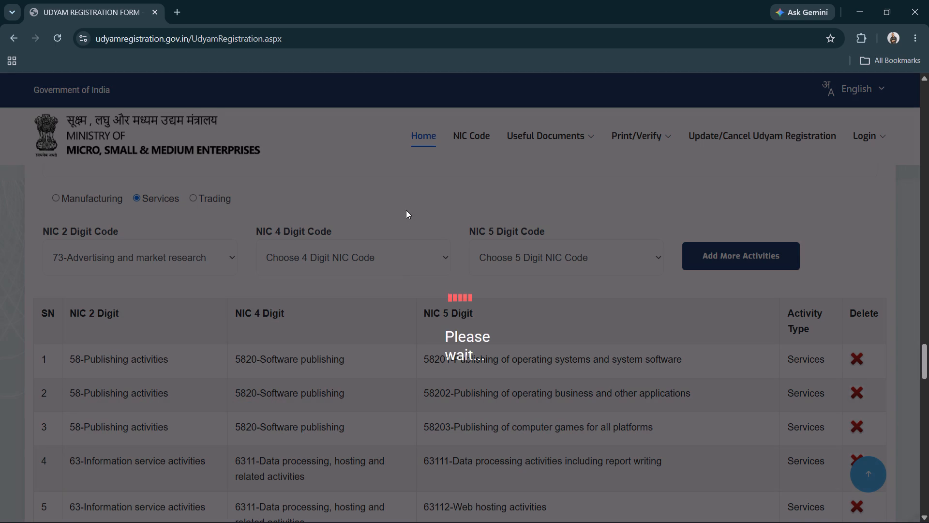
{"action": "left_click", "coordinate": [405, 266]}
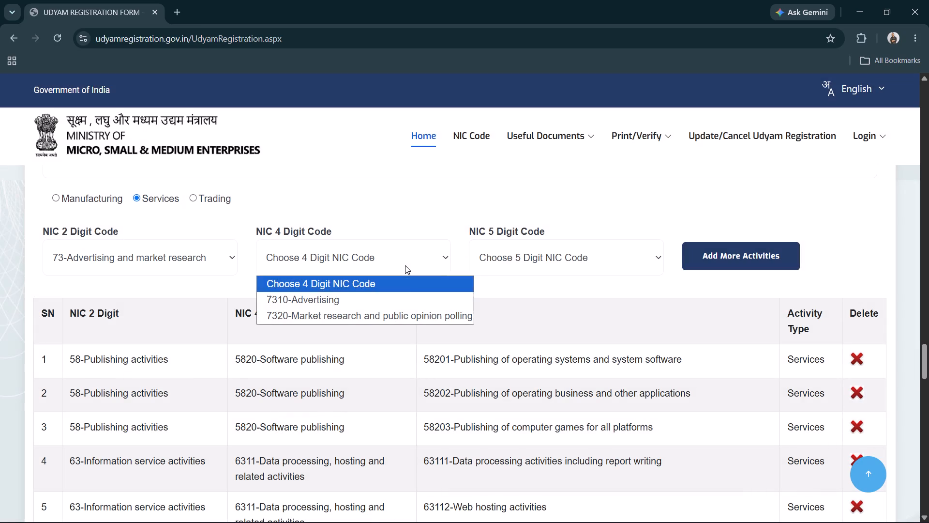
{"action": "left_click", "coordinate": [400, 304]}
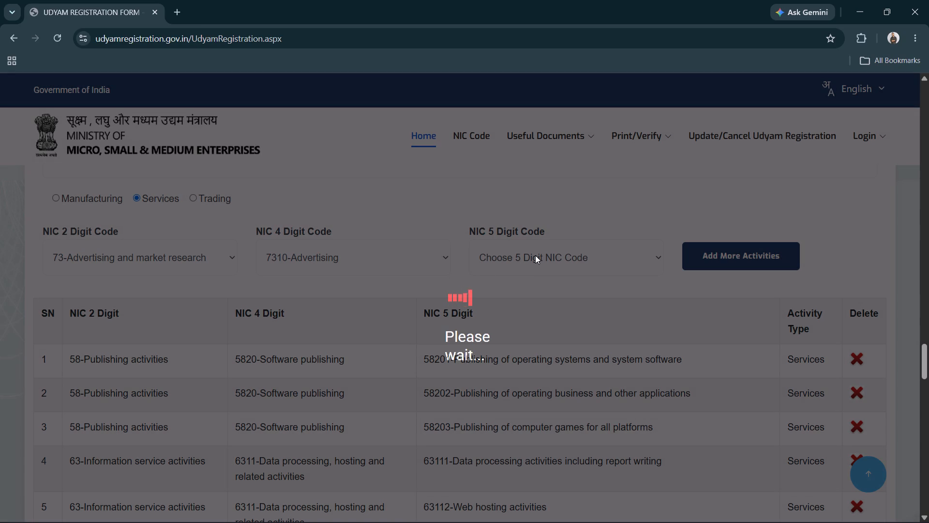
{"action": "left_click", "coordinate": [535, 255]}
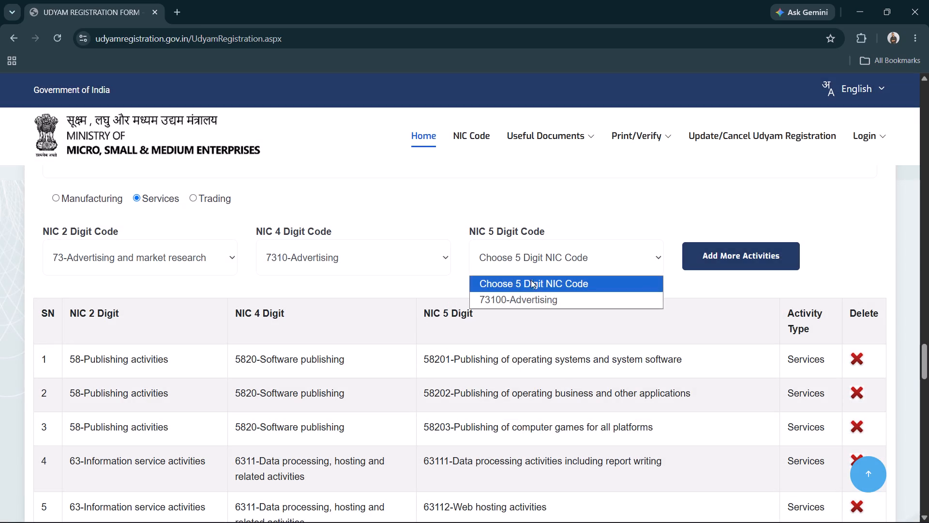
{"action": "left_click", "coordinate": [527, 302]}
{"action": "left_click", "coordinate": [723, 260]}
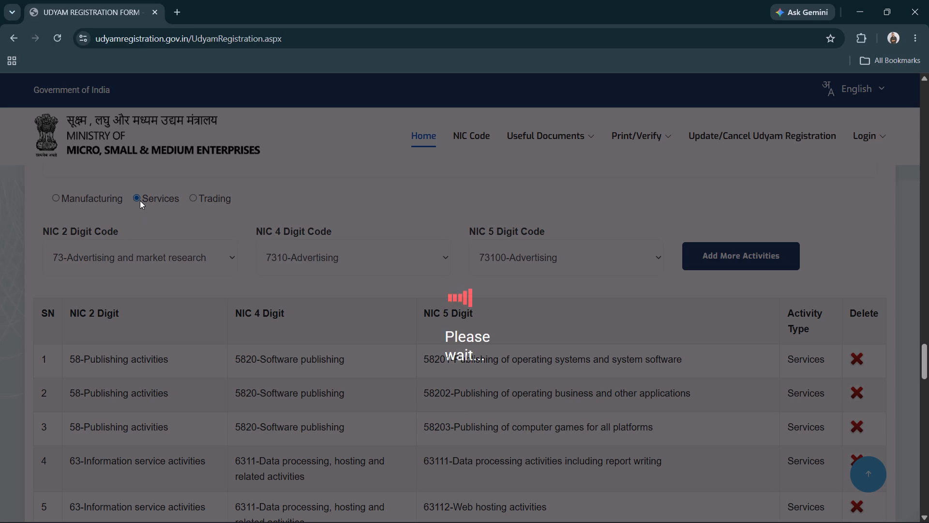
Add a Services activity with NIC codes 73-Advertising and market research, 7320-Market research and public opinion polling and 73200-Market research and public opinion polling.
{"action": "left_click", "coordinate": [138, 200]}
{"action": "left_click", "coordinate": [147, 250]}
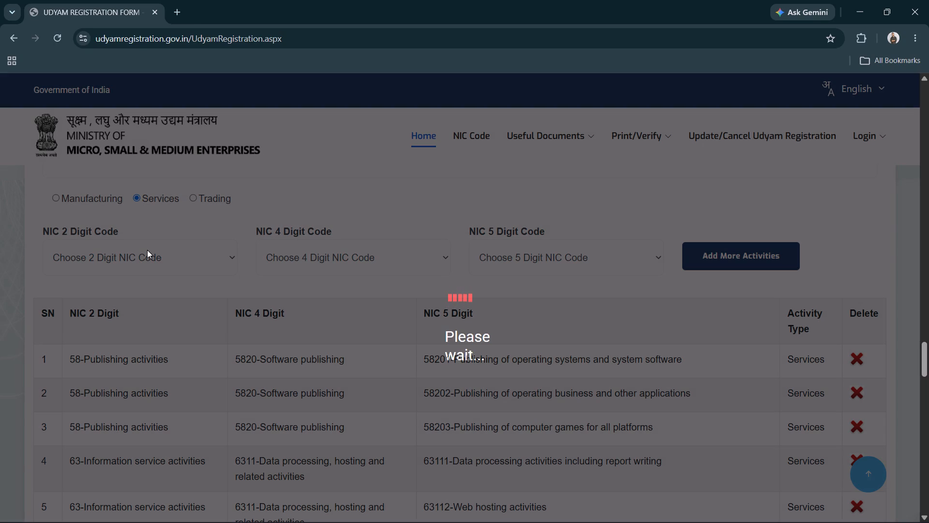
{"action": "left_click", "coordinate": [147, 250]}
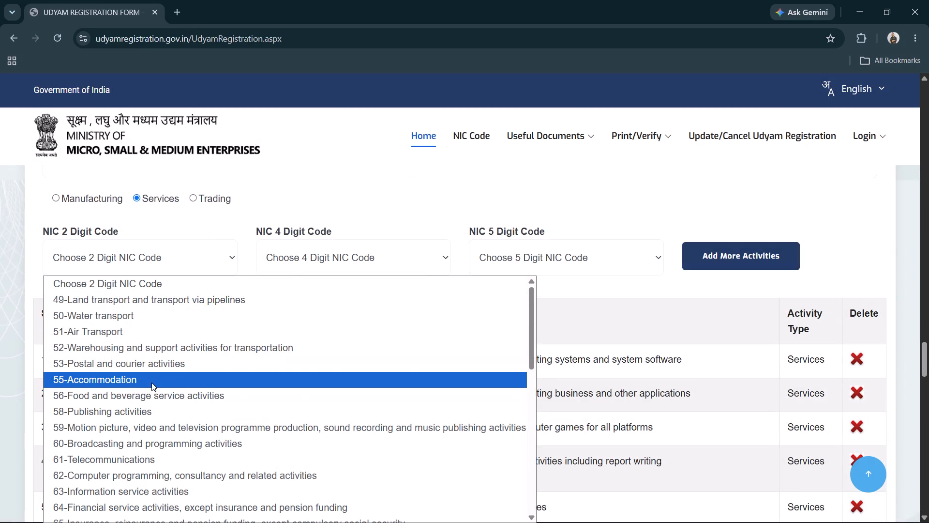
{"action": "scroll", "coordinate": [151, 382], "scroll_direction": "down", "scroll_amount": 1}
{"action": "left_click", "coordinate": [114, 434]}
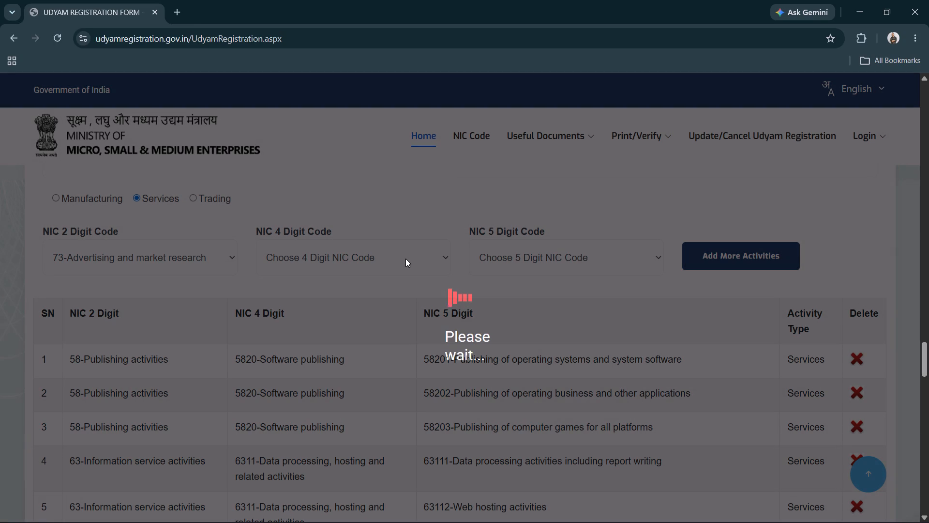
{"action": "left_click", "coordinate": [405, 259]}
{"action": "left_click", "coordinate": [391, 313]}
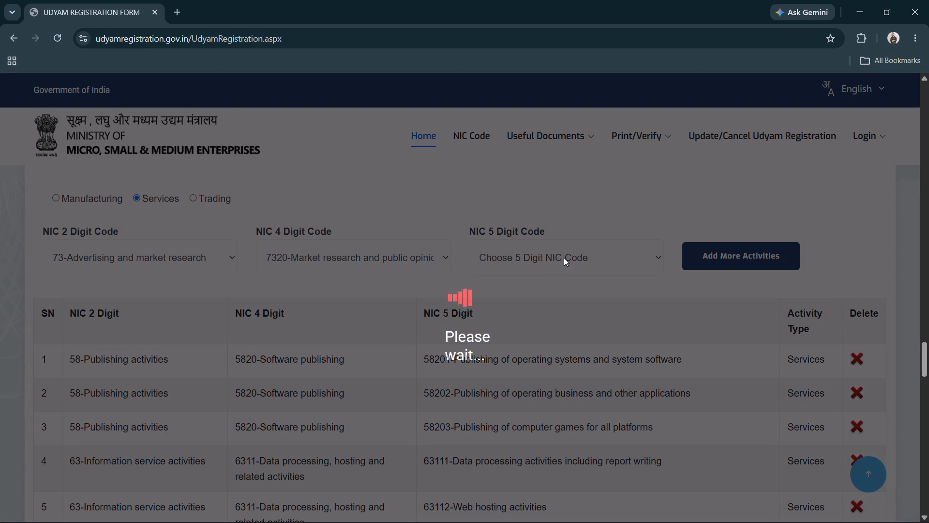
{"action": "left_click", "coordinate": [565, 257]}
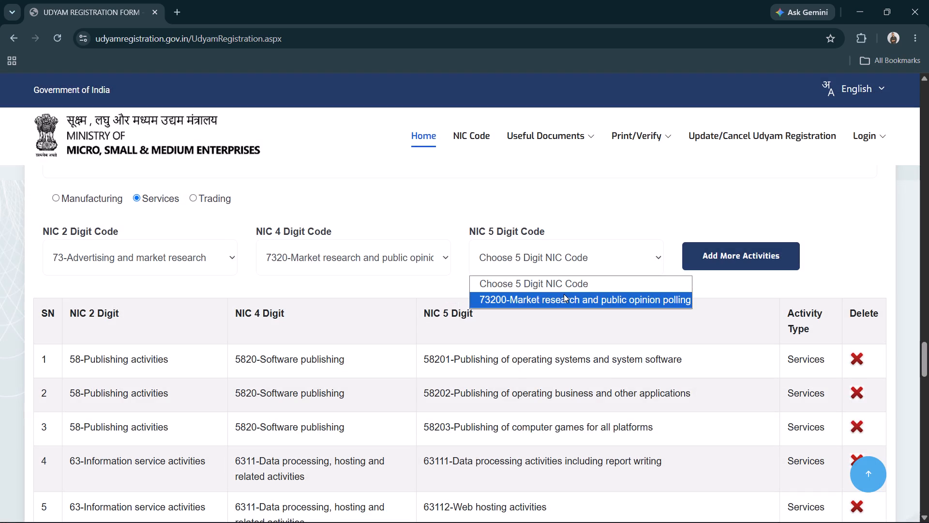
{"action": "left_click", "coordinate": [564, 294]}
{"action": "left_click", "coordinate": [745, 256]}
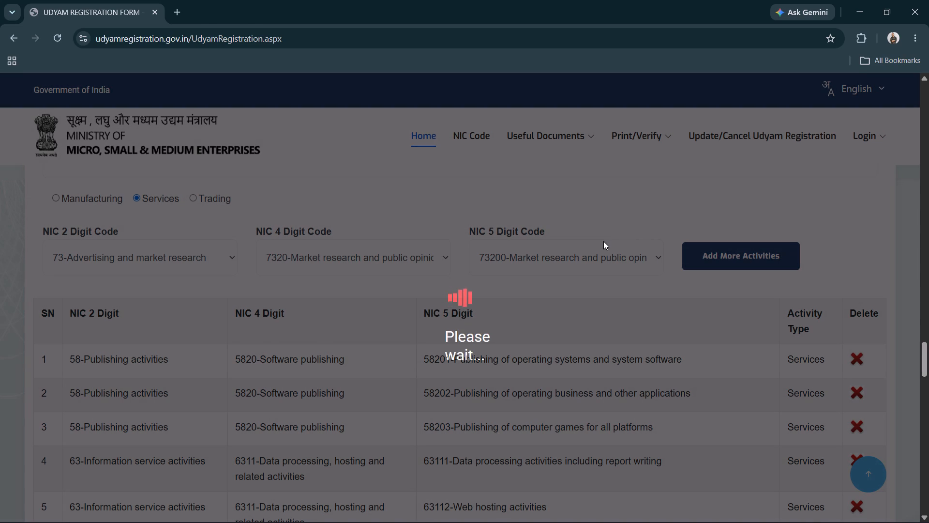
Keep Services as the activity type and browse the NIC 2-digit code list for further activities.
{"action": "left_click", "coordinate": [137, 198]}
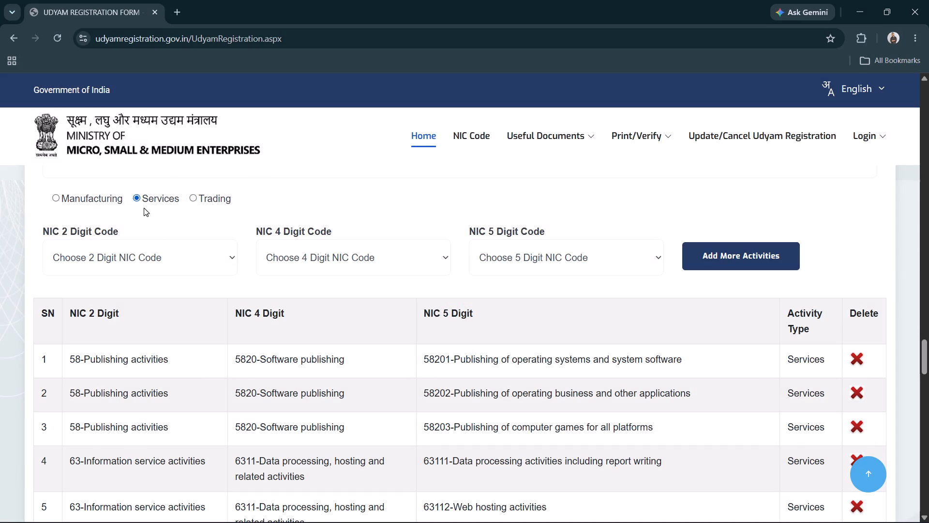
{"action": "left_click", "coordinate": [166, 261]}
{"action": "left_click", "coordinate": [189, 256]}
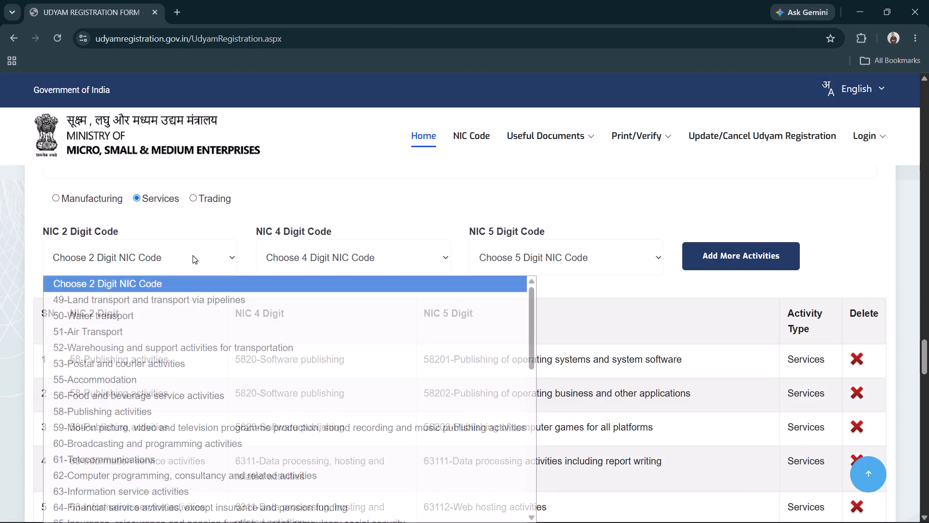
{"action": "scroll", "coordinate": [268, 402], "scroll_direction": "down", "scroll_amount": 2}
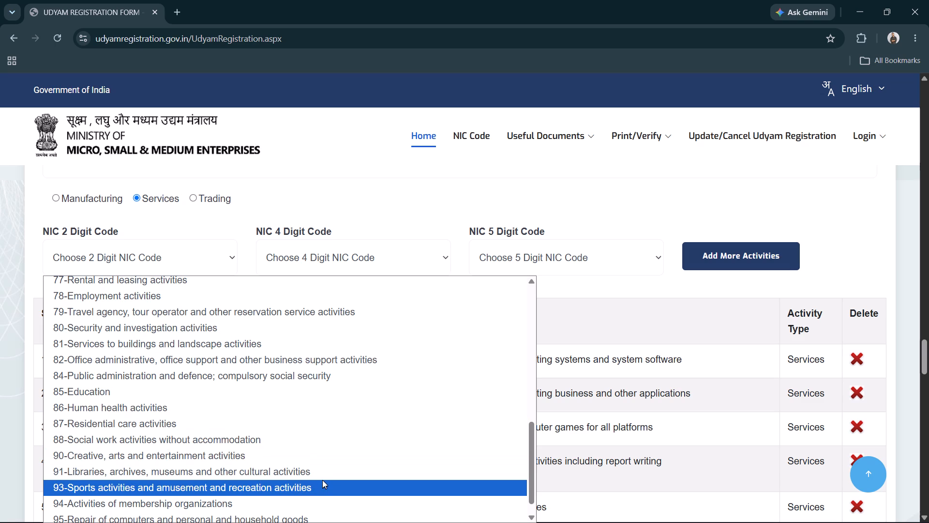
{"action": "scroll", "coordinate": [322, 480], "scroll_direction": "down", "scroll_amount": 4}
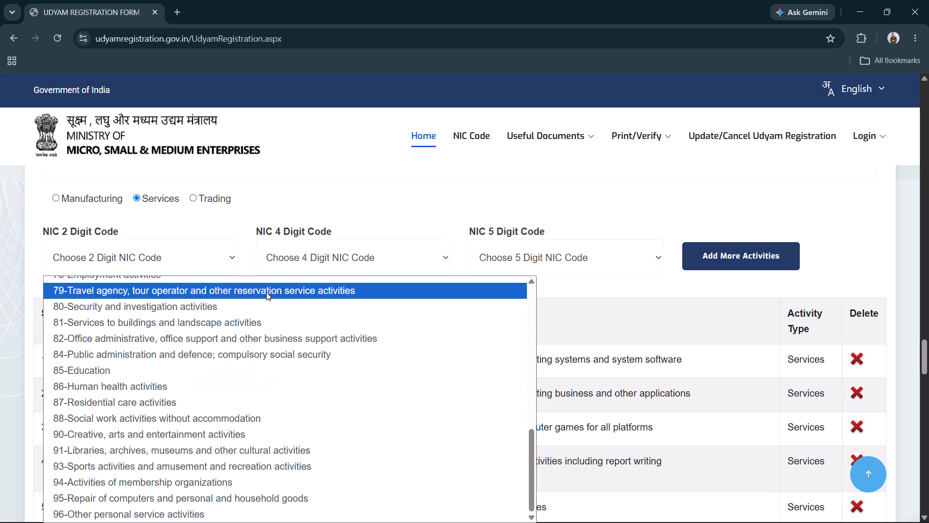
{"action": "left_click", "coordinate": [242, 252]}
Review the table of NIC activities already added to the form.
{"action": "scroll", "coordinate": [402, 407], "scroll_direction": "down", "scroll_amount": 5}
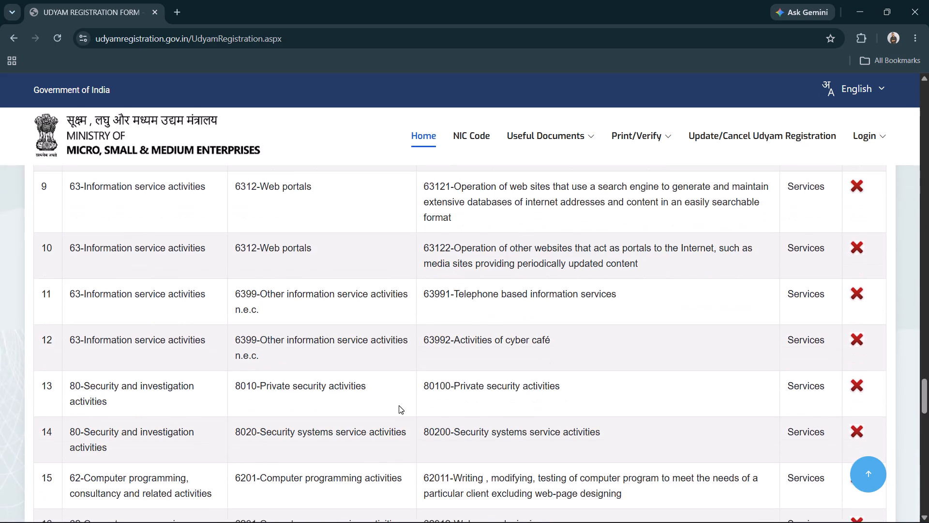
{"action": "scroll", "coordinate": [398, 404], "scroll_direction": "down", "scroll_amount": 6}
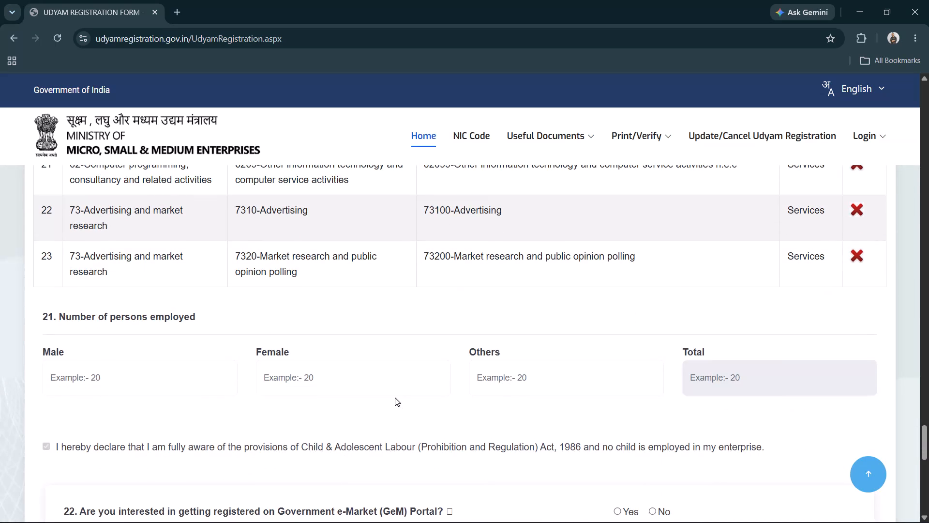
{"action": "scroll", "coordinate": [394, 396], "scroll_direction": "up", "scroll_amount": 6}
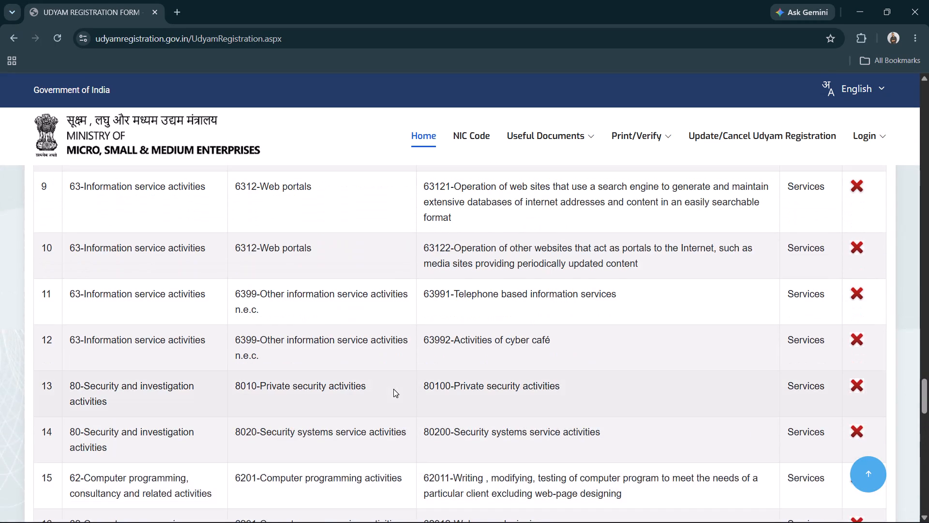
{"action": "scroll", "coordinate": [393, 389], "scroll_direction": "up", "scroll_amount": 6}
{"action": "scroll", "coordinate": [393, 388], "scroll_direction": "down", "scroll_amount": 6}
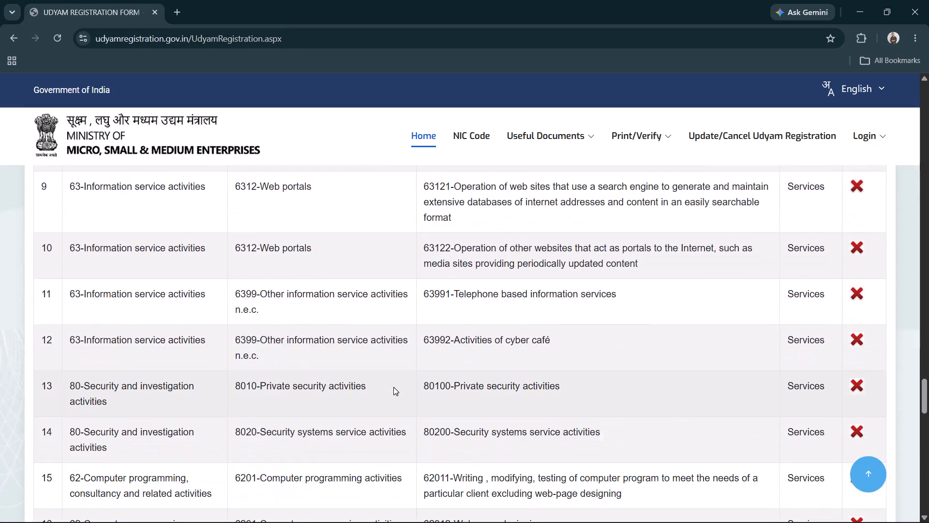
{"action": "scroll", "coordinate": [393, 387], "scroll_direction": "down", "scroll_amount": 7}
{"action": "scroll", "coordinate": [393, 384], "scroll_direction": "up", "scroll_amount": 11}
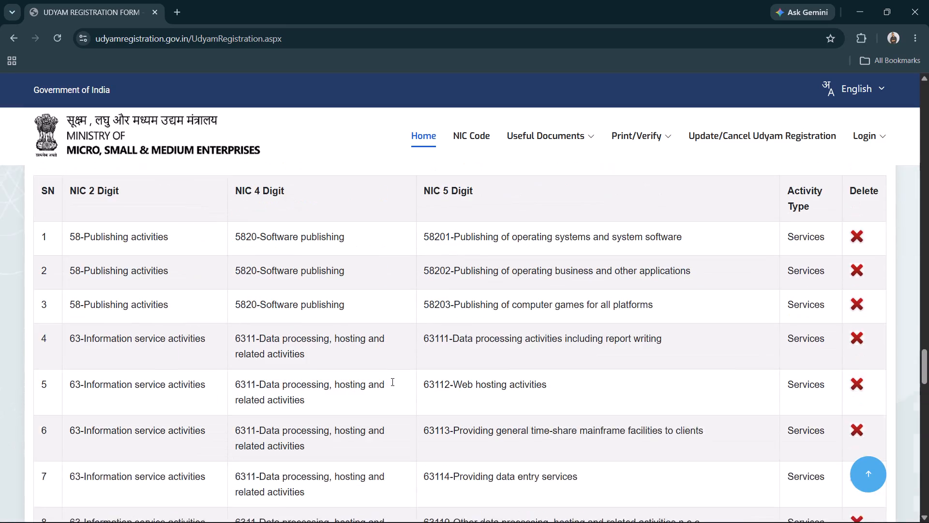
{"action": "scroll", "coordinate": [391, 382], "scroll_direction": "up", "scroll_amount": 2}
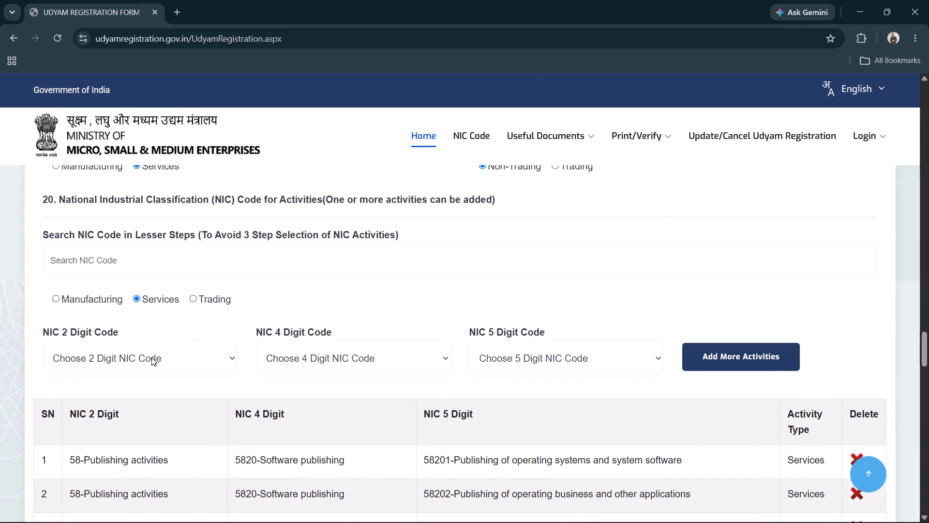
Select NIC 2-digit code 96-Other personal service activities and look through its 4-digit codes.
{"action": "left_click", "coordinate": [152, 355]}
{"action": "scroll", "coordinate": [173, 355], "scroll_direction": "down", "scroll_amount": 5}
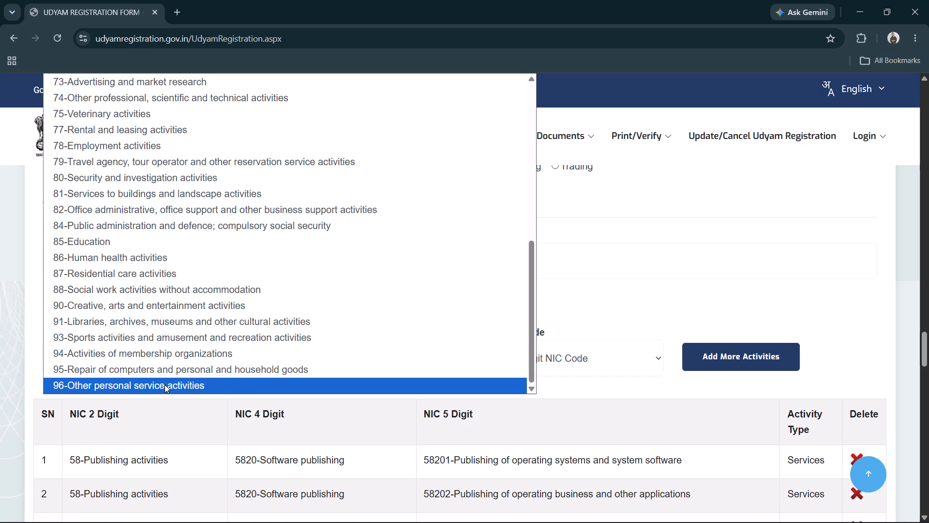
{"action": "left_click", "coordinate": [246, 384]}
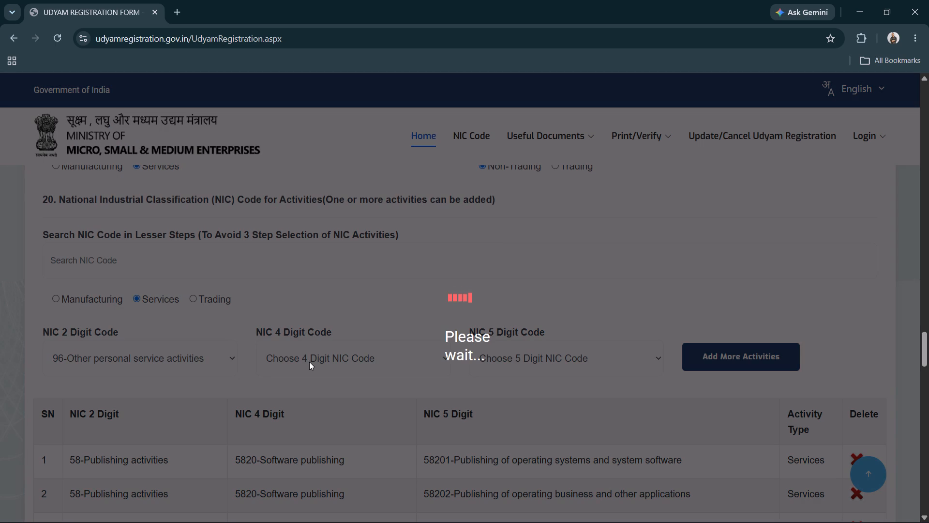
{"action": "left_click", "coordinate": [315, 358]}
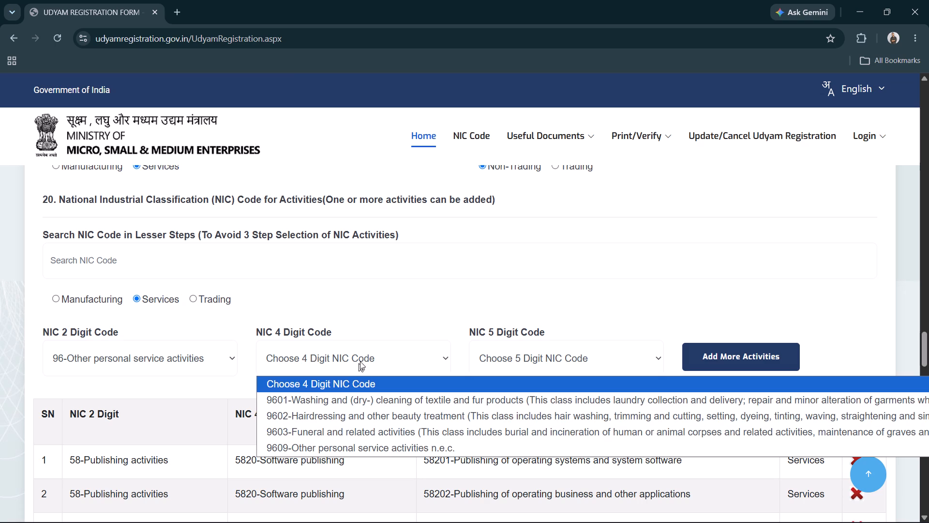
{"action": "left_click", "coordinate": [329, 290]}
Enter the number of persons employed as 5 male and 4 female.
{"action": "scroll", "coordinate": [436, 423], "scroll_direction": "down", "scroll_amount": 12}
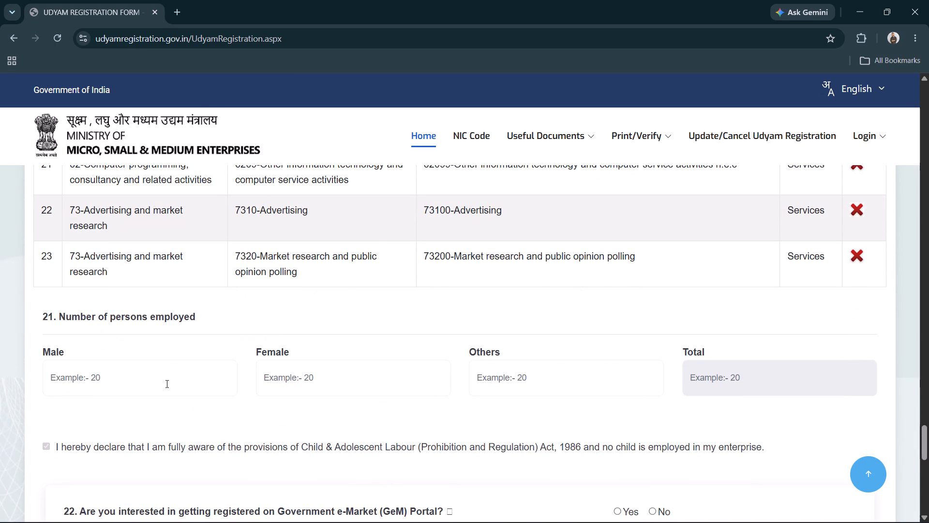
{"action": "left_click", "coordinate": [166, 384]}
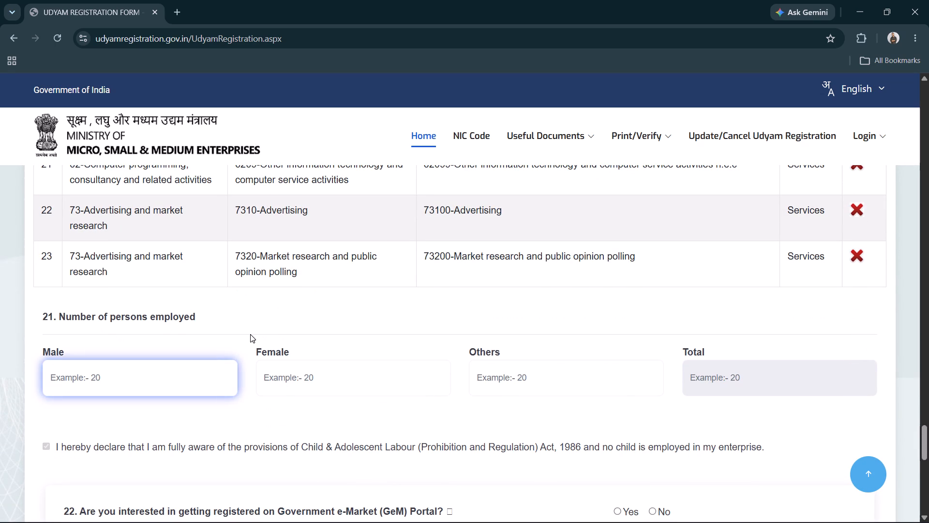
{"action": "key", "text": "5"}
{"action": "left_click", "coordinate": [344, 381]}
{"action": "key", "text": "4"}
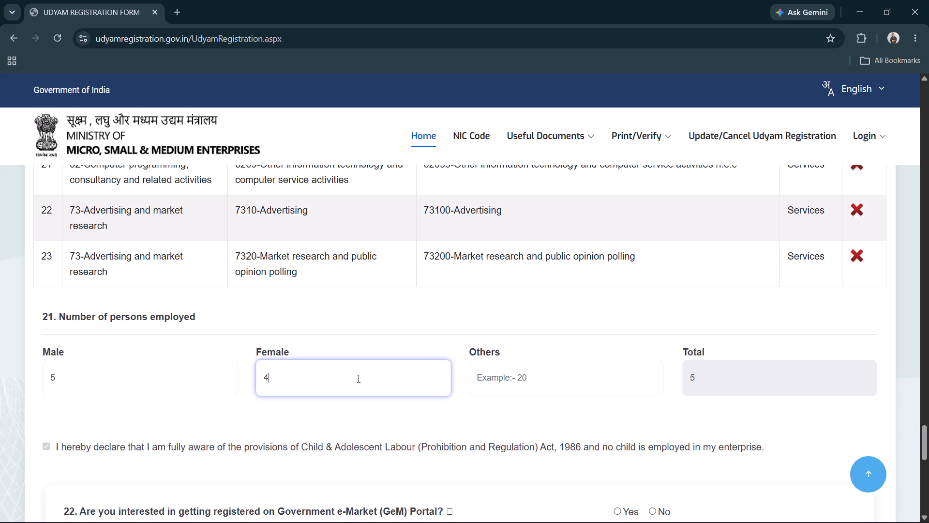
{"action": "left_click", "coordinate": [585, 421]}
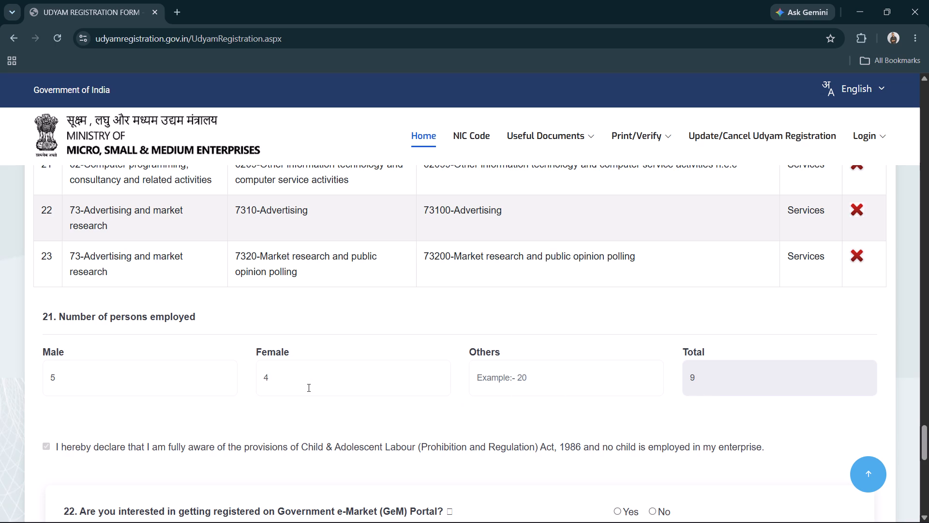
Answer Yes to registration on the GeM, National Career Service and Skill India Digital portals, and No to the TReDS portals.
{"action": "scroll", "coordinate": [310, 385], "scroll_direction": "down", "scroll_amount": 1}
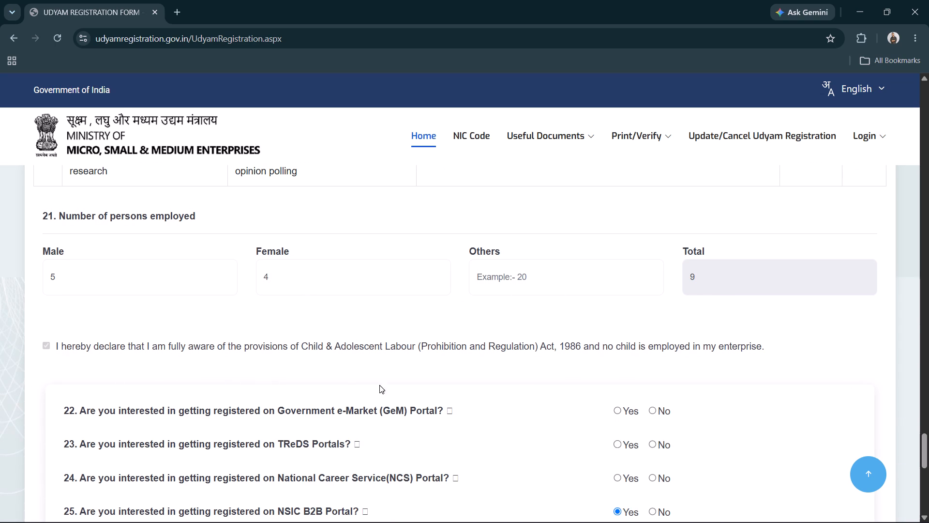
{"action": "scroll", "coordinate": [758, 361], "scroll_direction": "down", "scroll_amount": 1}
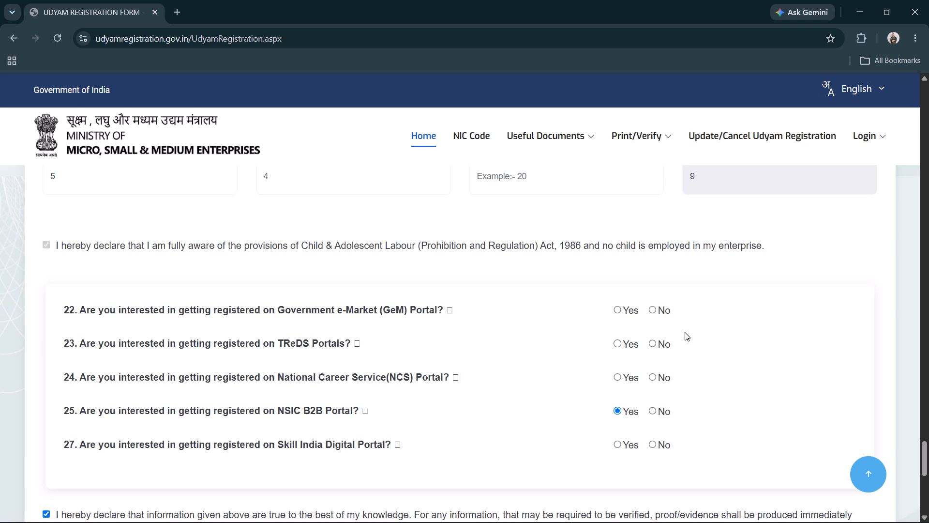
{"action": "left_click", "coordinate": [617, 311]}
{"action": "left_click", "coordinate": [657, 343]}
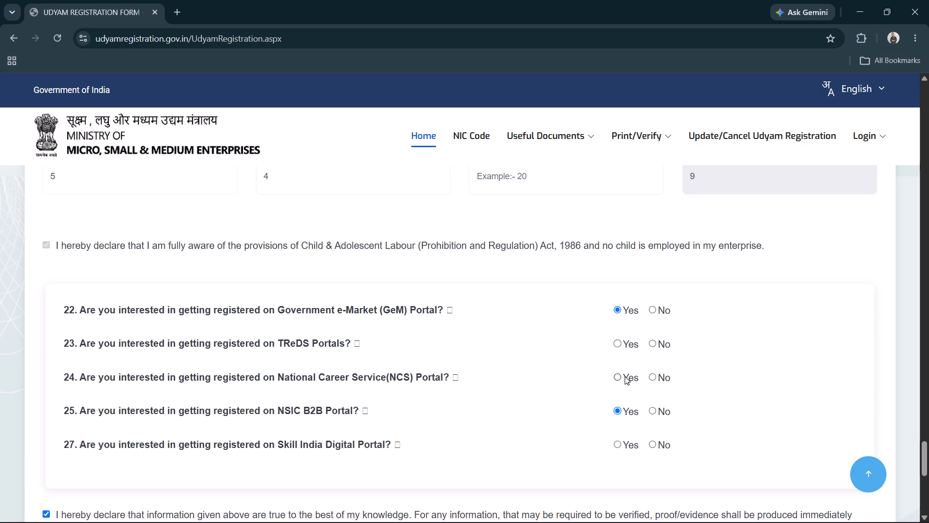
{"action": "left_click", "coordinate": [654, 341]}
{"action": "left_click", "coordinate": [621, 376]}
{"action": "left_click", "coordinate": [614, 443]}
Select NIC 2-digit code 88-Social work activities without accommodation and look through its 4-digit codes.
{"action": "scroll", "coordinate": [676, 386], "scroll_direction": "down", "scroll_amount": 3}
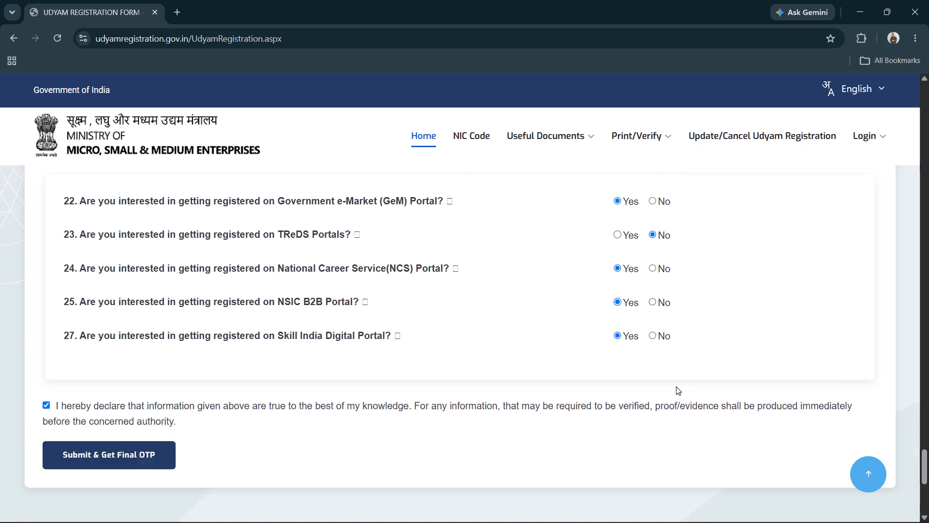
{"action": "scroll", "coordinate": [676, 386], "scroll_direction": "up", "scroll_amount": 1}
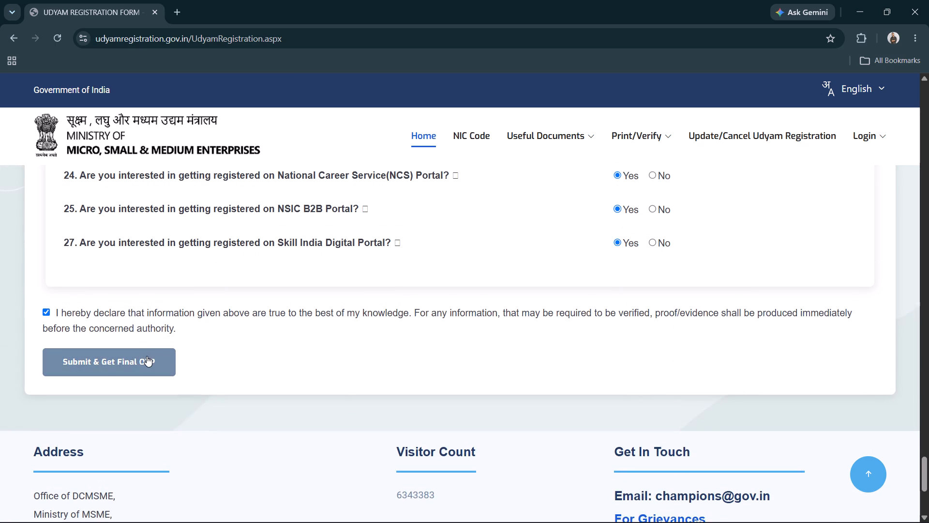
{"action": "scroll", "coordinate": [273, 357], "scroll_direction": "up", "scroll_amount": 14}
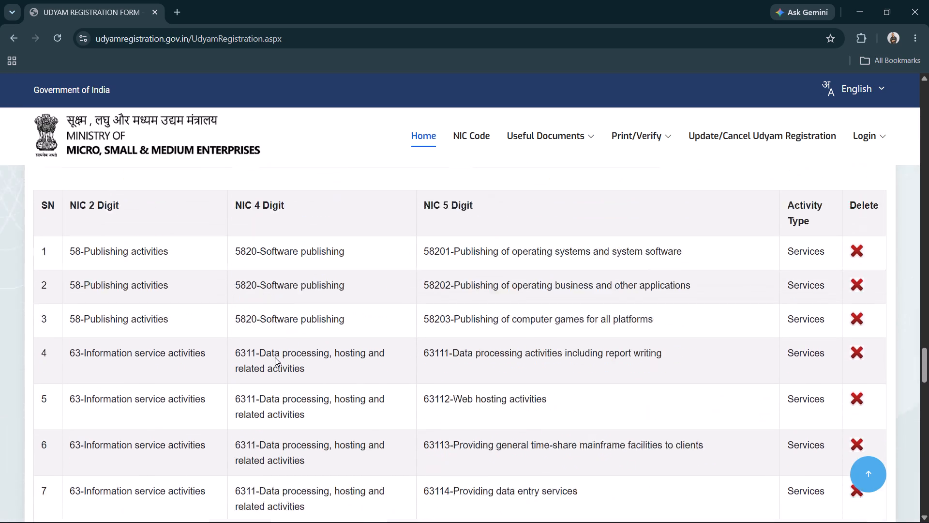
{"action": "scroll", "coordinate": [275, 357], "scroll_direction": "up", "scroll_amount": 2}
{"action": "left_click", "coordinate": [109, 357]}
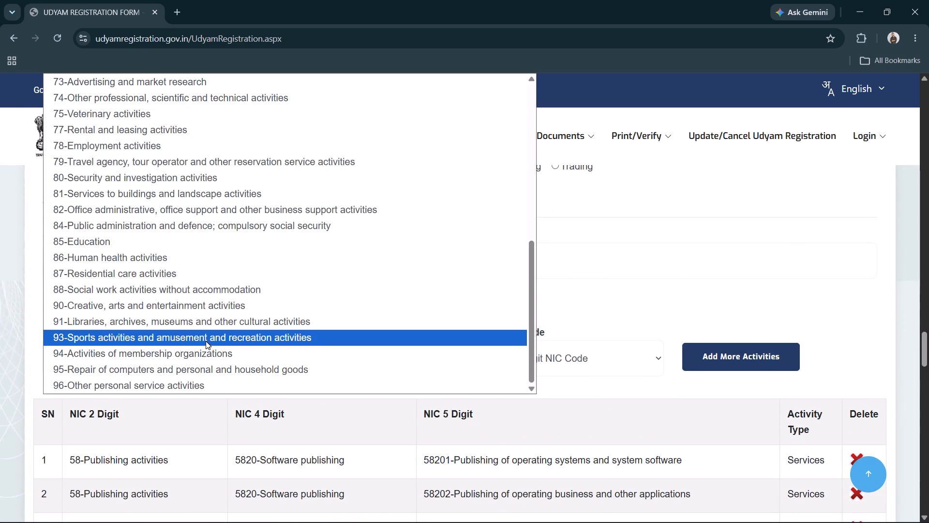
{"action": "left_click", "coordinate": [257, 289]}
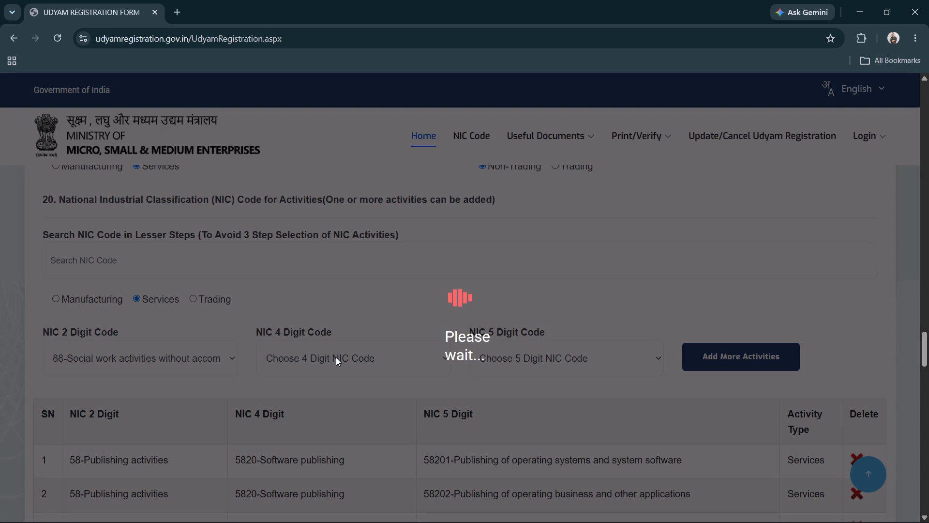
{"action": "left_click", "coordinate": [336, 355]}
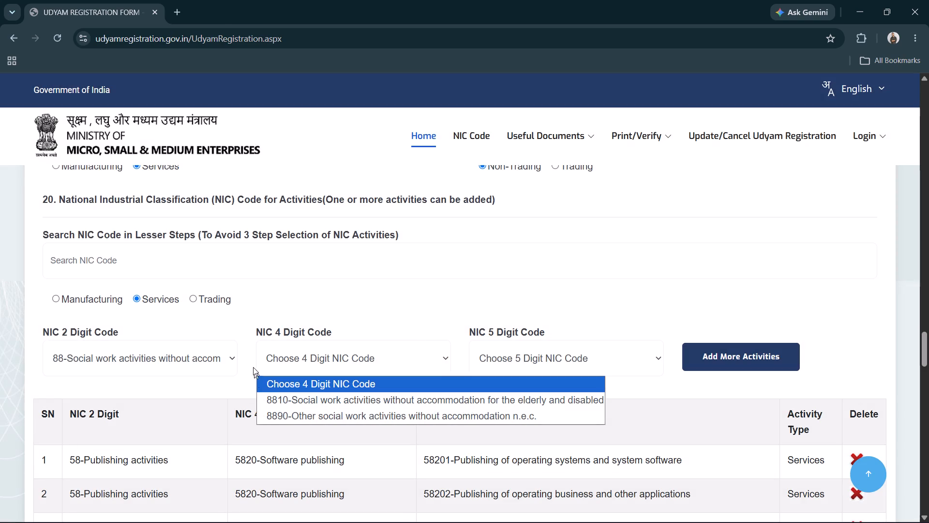
Select NIC 2-digit code 80-Security and investigation activities with 4-digit code 8010-Private security activities, and look through its 5-digit codes.
{"action": "left_click", "coordinate": [236, 353]}
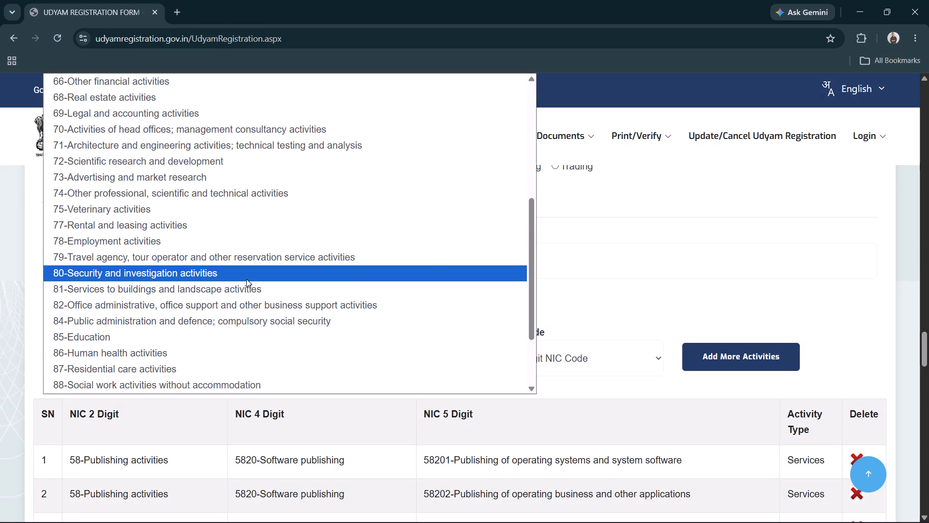
{"action": "left_click", "coordinate": [246, 279]}
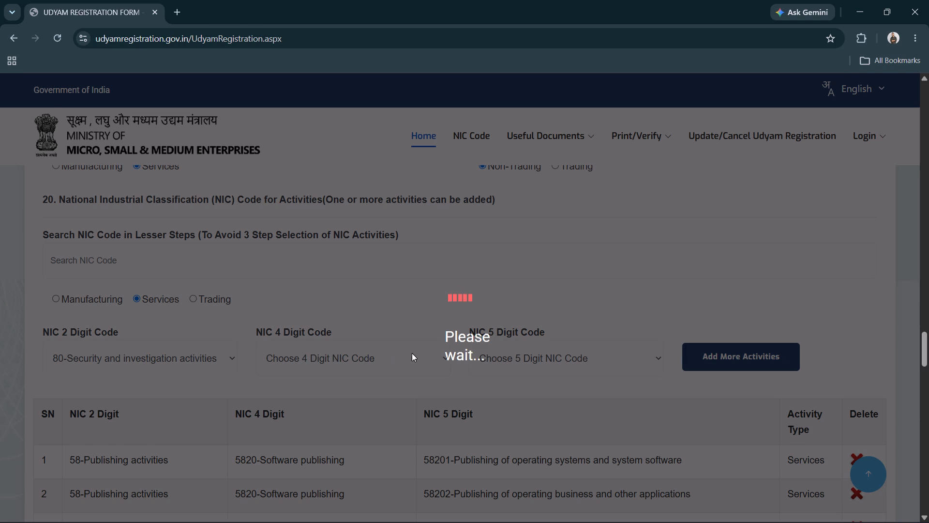
{"action": "left_click", "coordinate": [411, 350]}
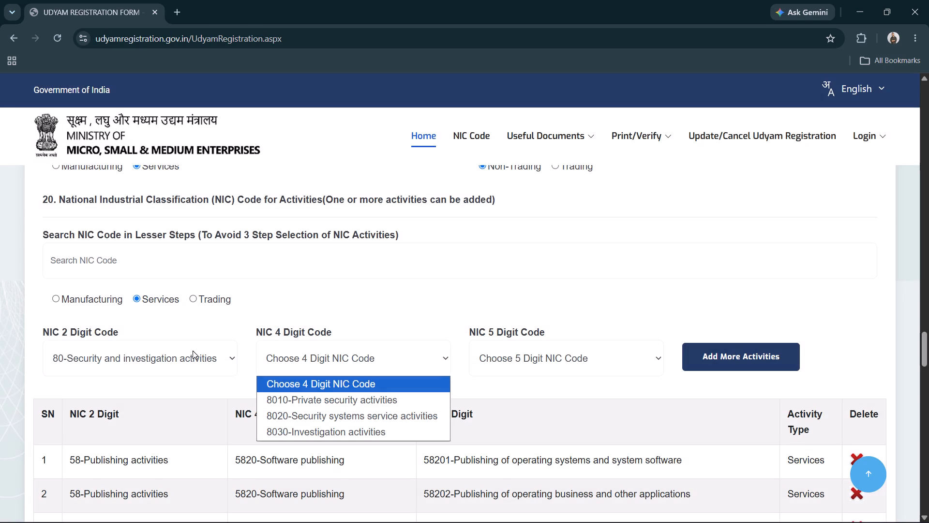
{"action": "left_click", "coordinate": [315, 402]}
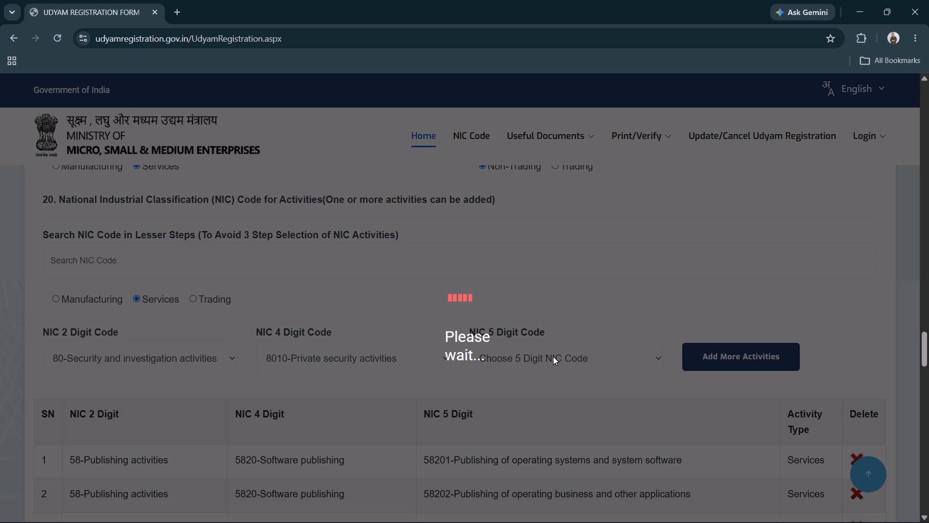
{"action": "left_click", "coordinate": [495, 362]}
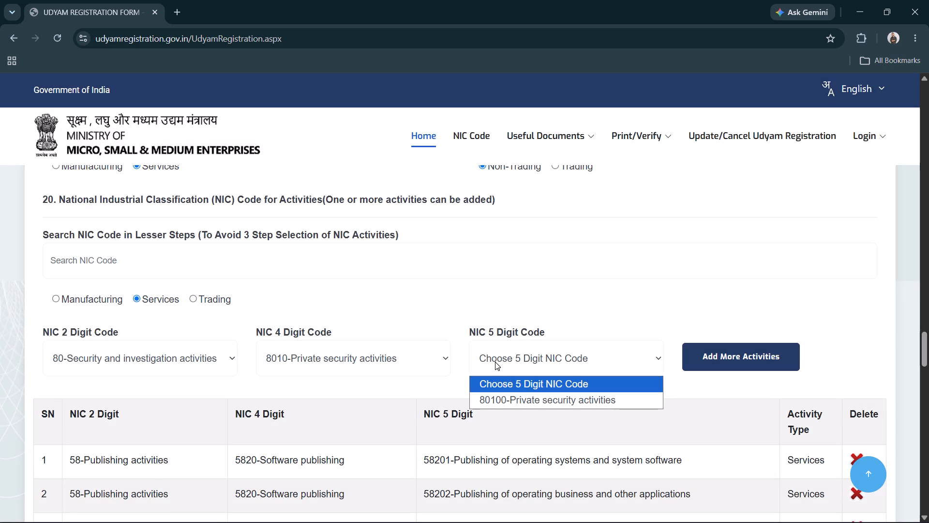
Review the table of already added NIC activities for entries matching the security and investigation codes.
{"action": "scroll", "coordinate": [271, 389], "scroll_direction": "down", "scroll_amount": 2}
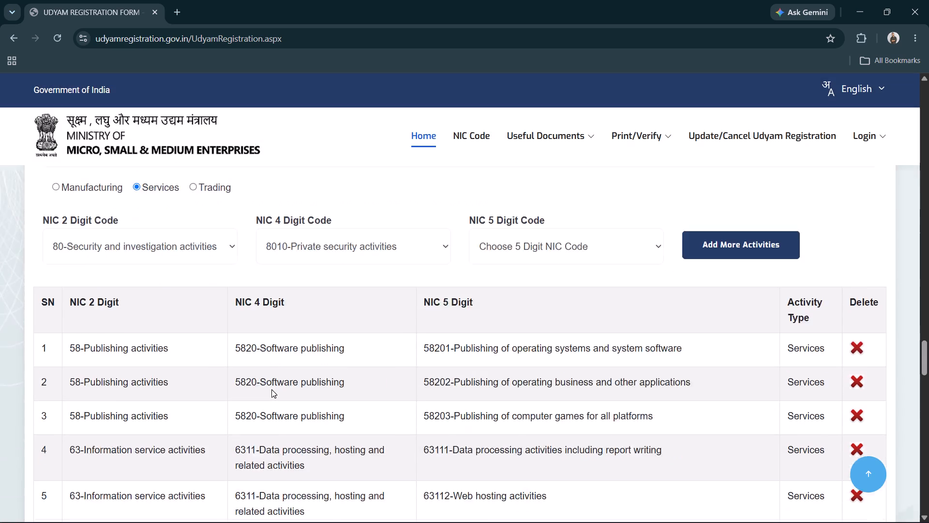
{"action": "scroll", "coordinate": [271, 389], "scroll_direction": "down", "scroll_amount": 7}
{"action": "scroll", "coordinate": [274, 386], "scroll_direction": "up", "scroll_amount": 1}
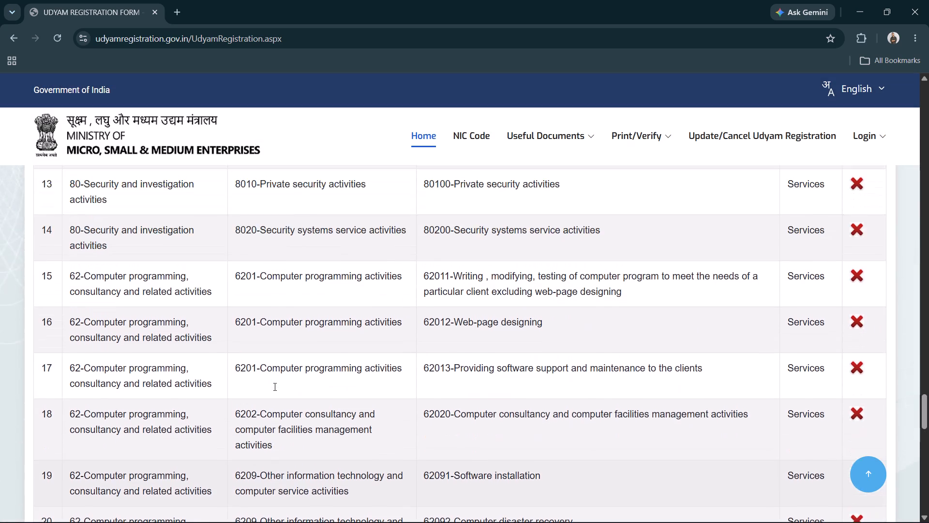
{"action": "scroll", "coordinate": [274, 386], "scroll_direction": "down", "scroll_amount": 1}
{"action": "scroll", "coordinate": [274, 386], "scroll_direction": "up", "scroll_amount": 1}
{"action": "scroll", "coordinate": [380, 302], "scroll_direction": "up", "scroll_amount": 5}
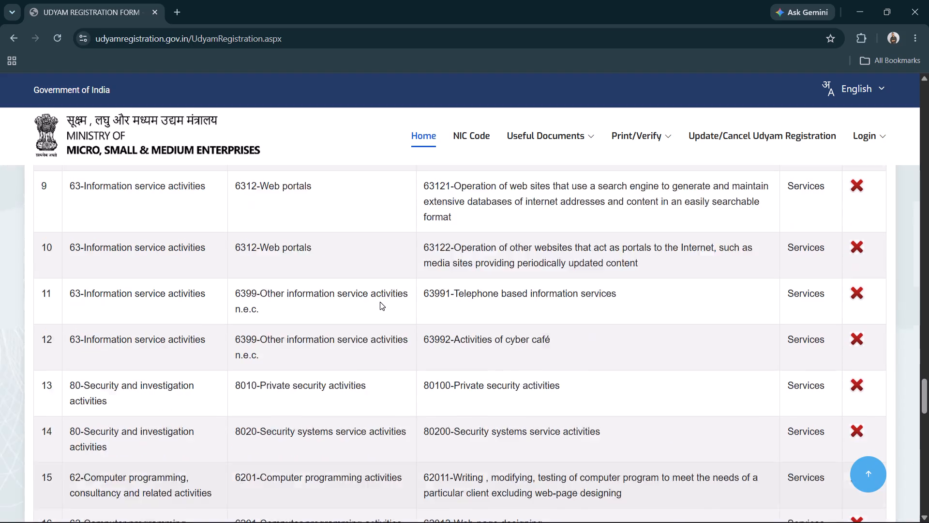
{"action": "scroll", "coordinate": [380, 302], "scroll_direction": "up", "scroll_amount": 4}
{"action": "scroll", "coordinate": [380, 302], "scroll_direction": "down", "scroll_amount": 2}
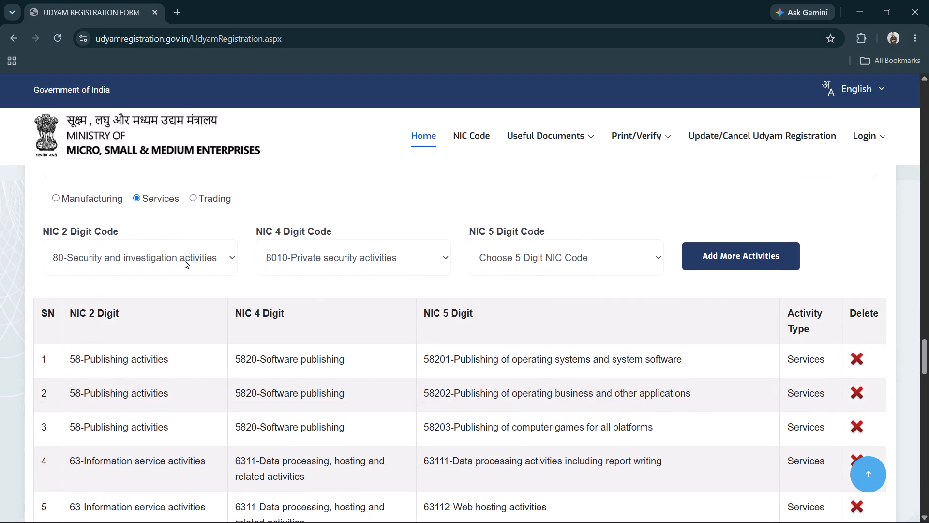
Select NIC 2-digit code 59-Motion picture, video and television programme production and look through its 4-digit codes.
{"action": "left_click", "coordinate": [184, 260]}
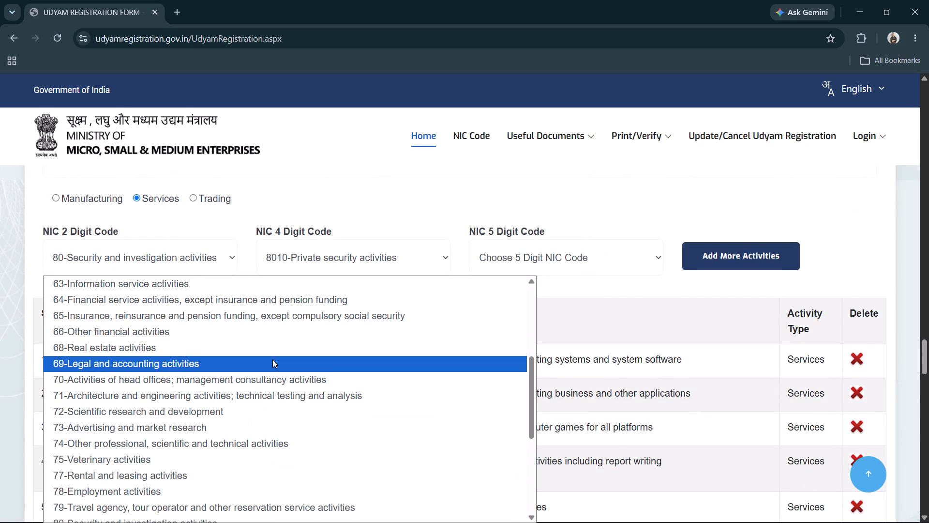
{"action": "scroll", "coordinate": [270, 354], "scroll_direction": "up", "scroll_amount": 1}
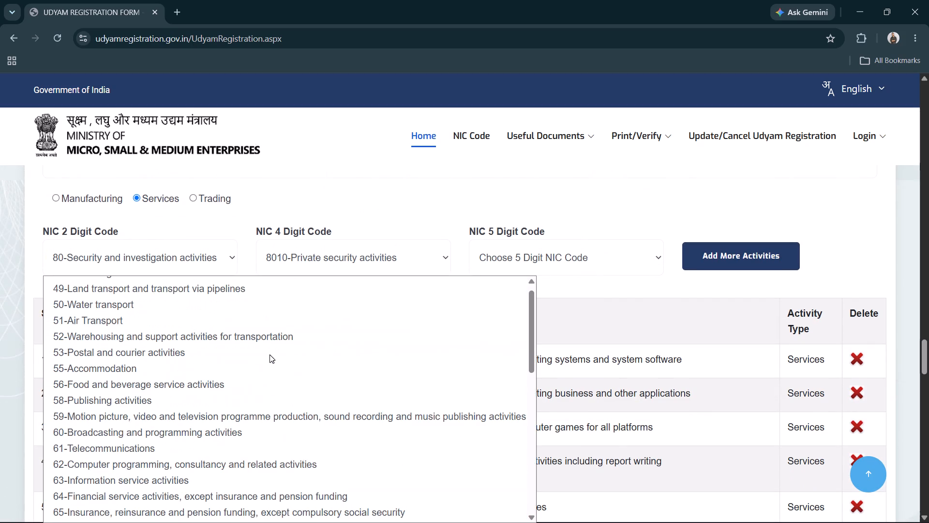
{"action": "left_click", "coordinate": [190, 416]}
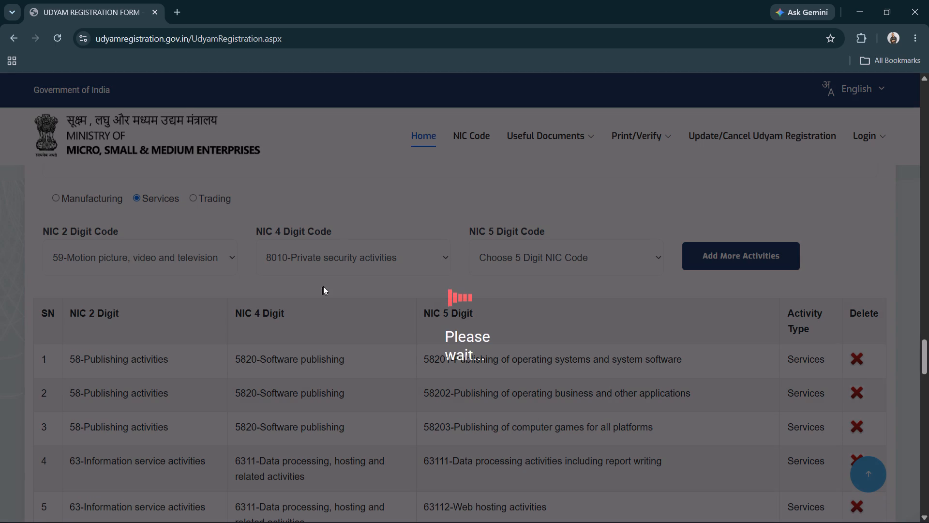
{"action": "left_click", "coordinate": [371, 254]}
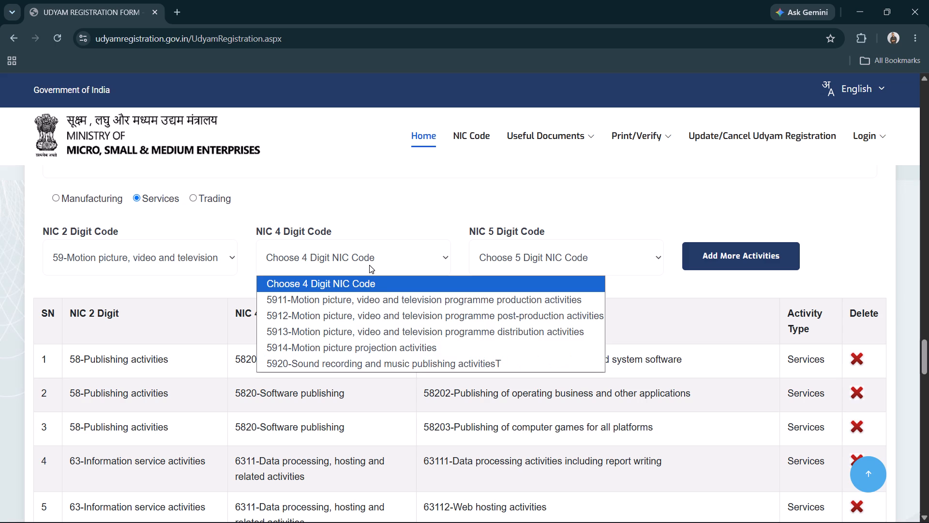
Select NIC 2-digit code 60-Broadcasting and programming activities, check the added activities, and try 4-digit codes 6010-Radio broadcasting and 6020-Television programming and broadcasting activities.
{"action": "left_click", "coordinate": [226, 257]}
{"action": "left_click", "coordinate": [216, 447]}
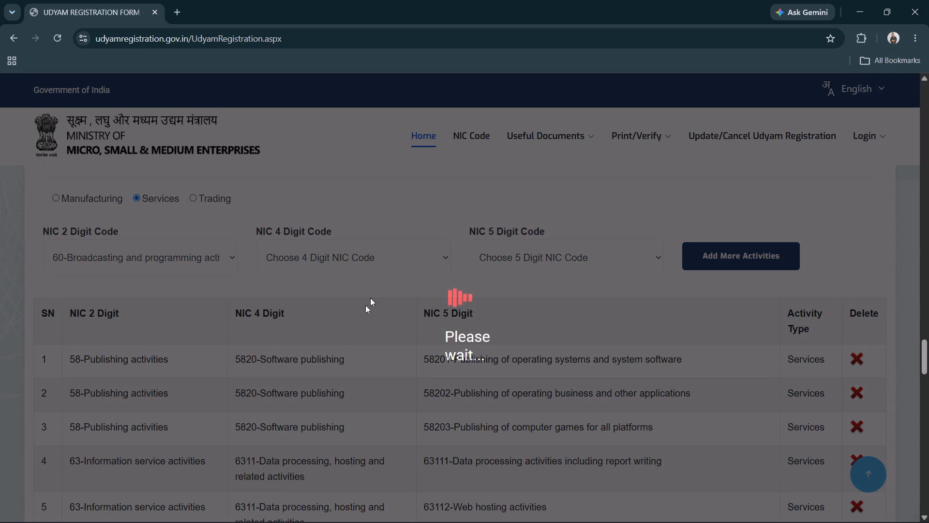
{"action": "scroll", "coordinate": [305, 382], "scroll_direction": "down", "scroll_amount": 6}
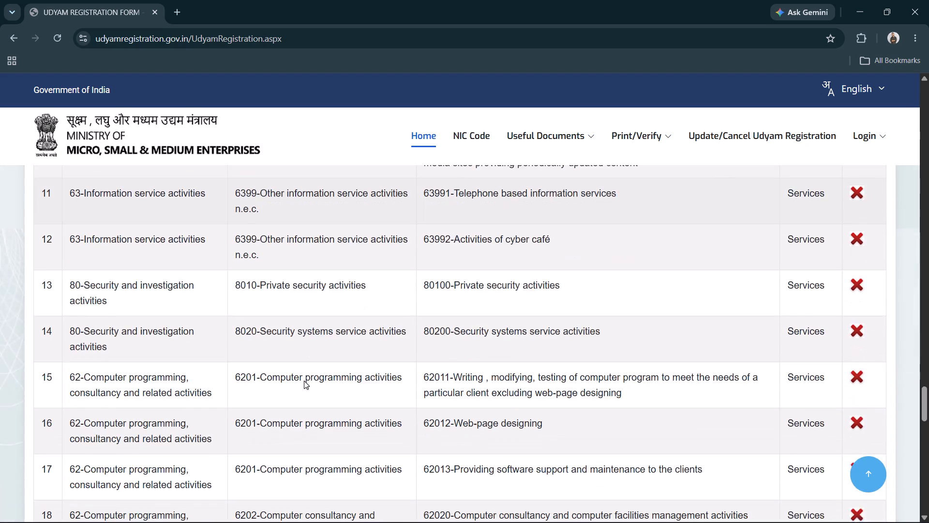
{"action": "scroll", "coordinate": [304, 381], "scroll_direction": "down", "scroll_amount": 5}
{"action": "scroll", "coordinate": [304, 378], "scroll_direction": "up", "scroll_amount": 8}
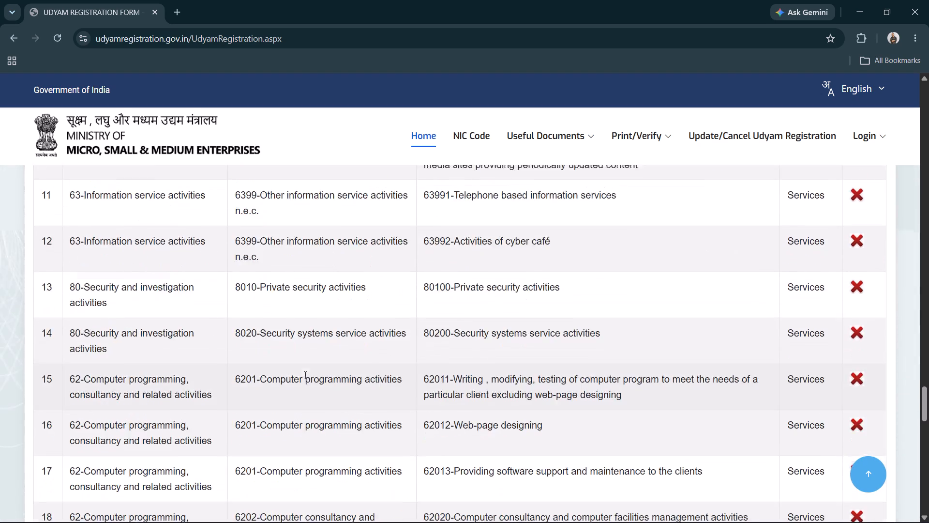
{"action": "scroll", "coordinate": [304, 375], "scroll_direction": "up", "scroll_amount": 2}
{"action": "scroll", "coordinate": [342, 361], "scroll_direction": "up", "scroll_amount": 2}
{"action": "left_click", "coordinate": [378, 354]}
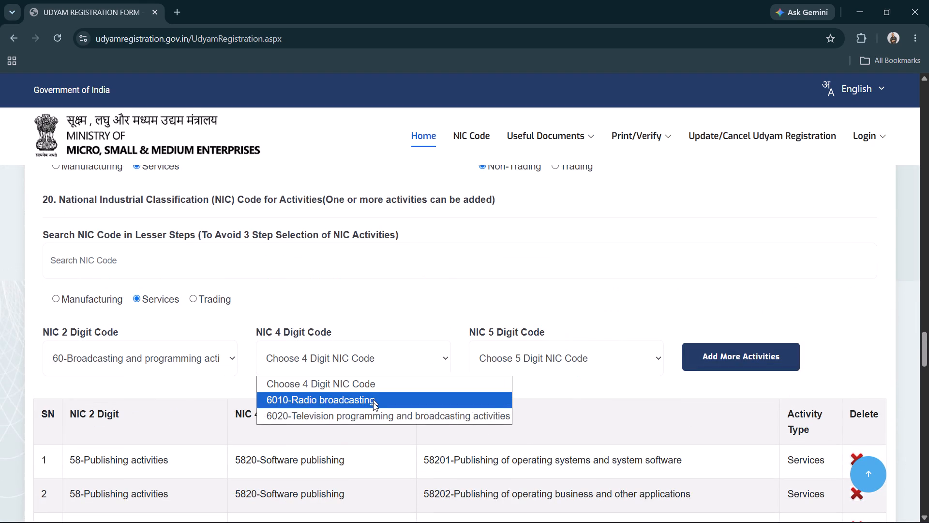
{"action": "left_click", "coordinate": [373, 402]}
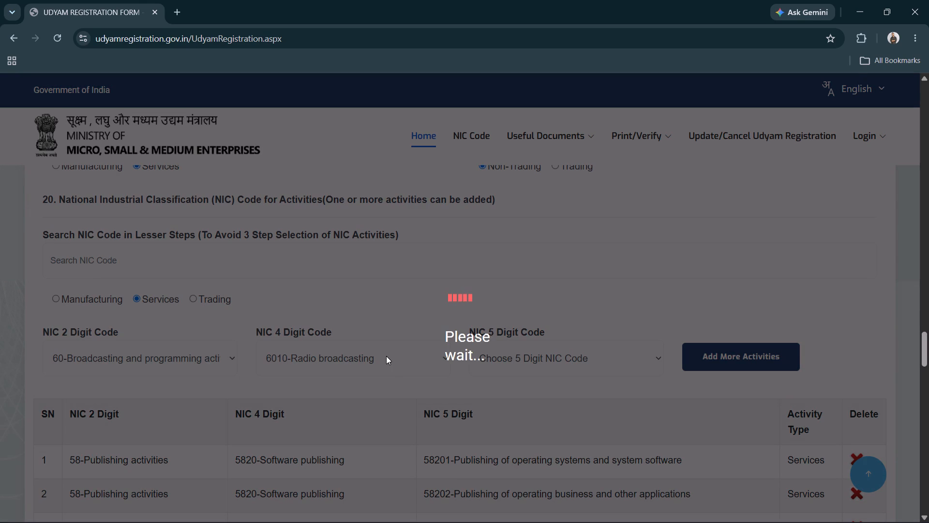
{"action": "left_click", "coordinate": [386, 356]}
{"action": "left_click", "coordinate": [378, 414]}
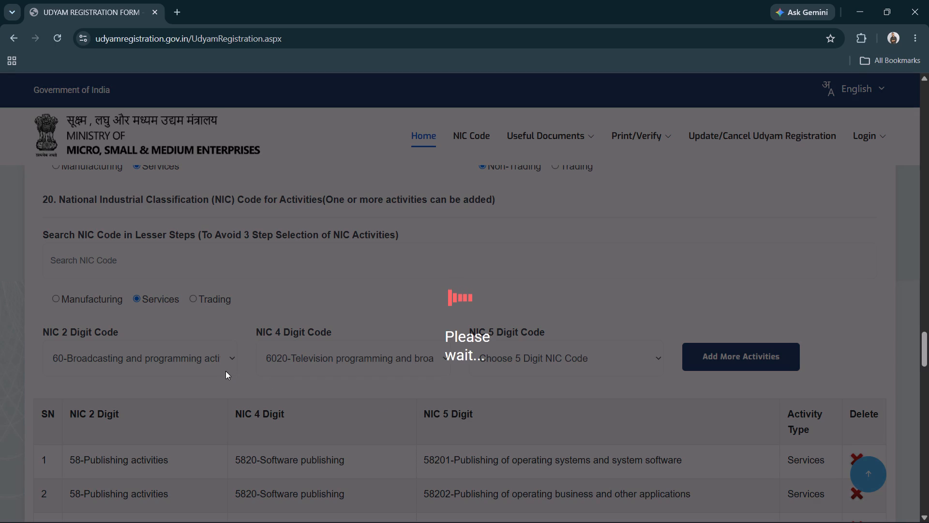
Look through the full list of NIC 2-digit codes for further service activities without choosing one.
{"action": "left_click", "coordinate": [223, 360]}
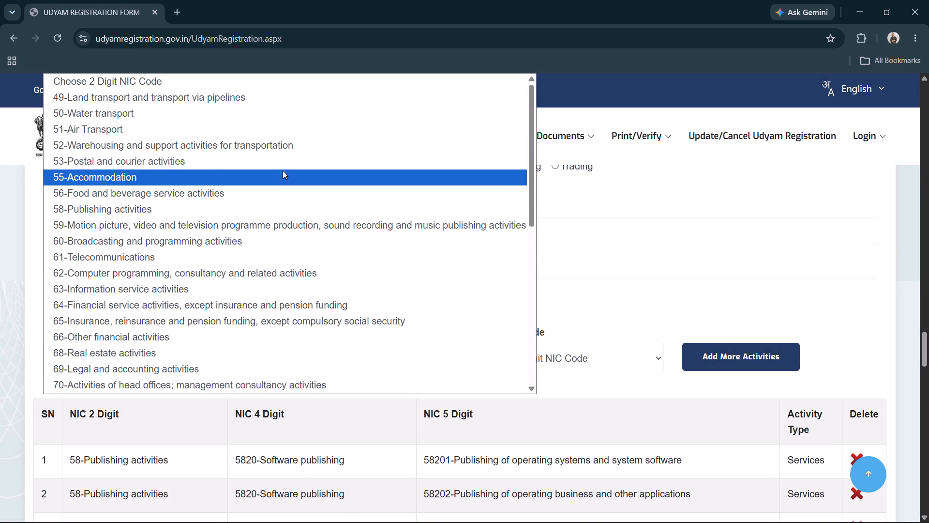
{"action": "scroll", "coordinate": [278, 119], "scroll_direction": "up", "scroll_amount": 1}
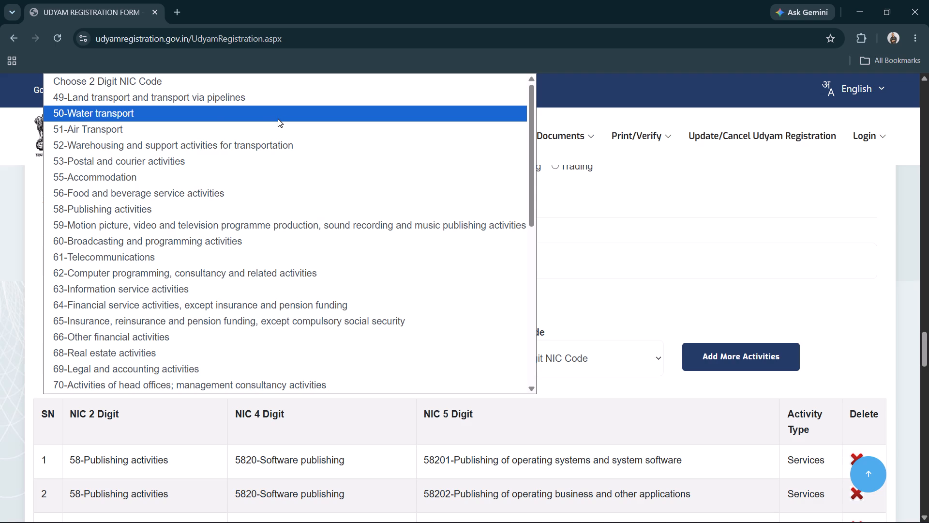
{"action": "scroll", "coordinate": [278, 119], "scroll_direction": "up", "scroll_amount": 1}
{"action": "scroll", "coordinate": [270, 177], "scroll_direction": "up", "scroll_amount": 4}
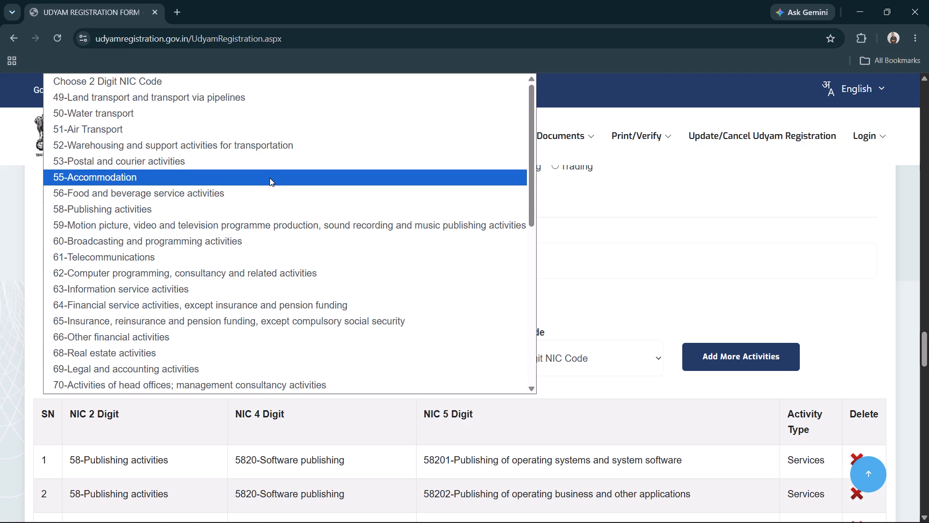
{"action": "scroll", "coordinate": [270, 178], "scroll_direction": "down", "scroll_amount": 6}
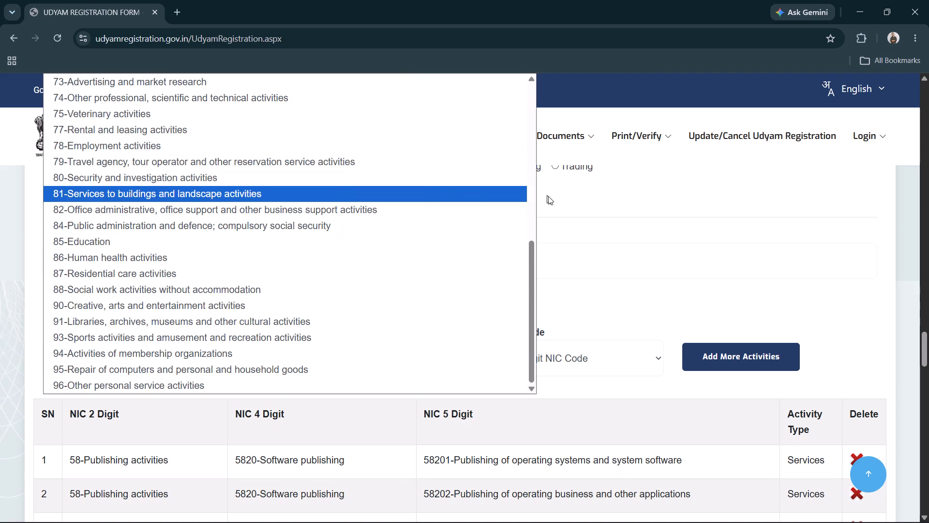
{"action": "left_click", "coordinate": [563, 204]}
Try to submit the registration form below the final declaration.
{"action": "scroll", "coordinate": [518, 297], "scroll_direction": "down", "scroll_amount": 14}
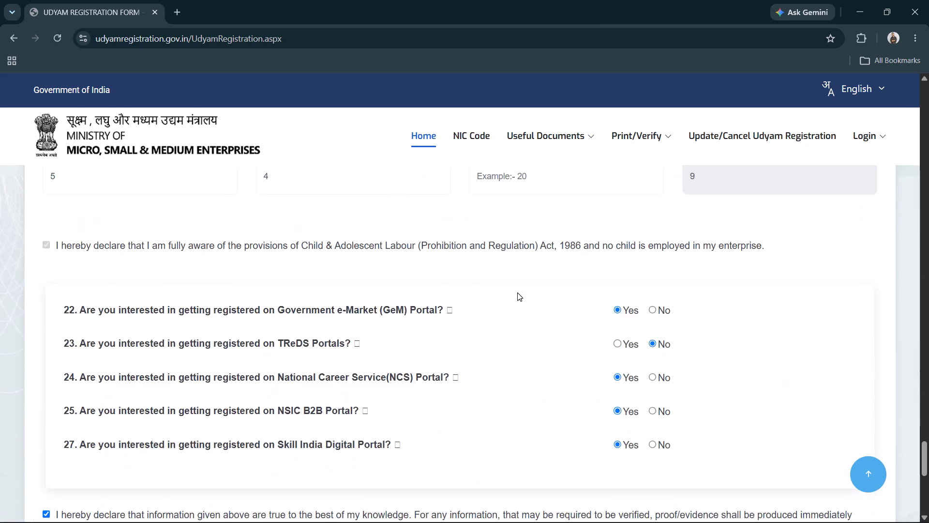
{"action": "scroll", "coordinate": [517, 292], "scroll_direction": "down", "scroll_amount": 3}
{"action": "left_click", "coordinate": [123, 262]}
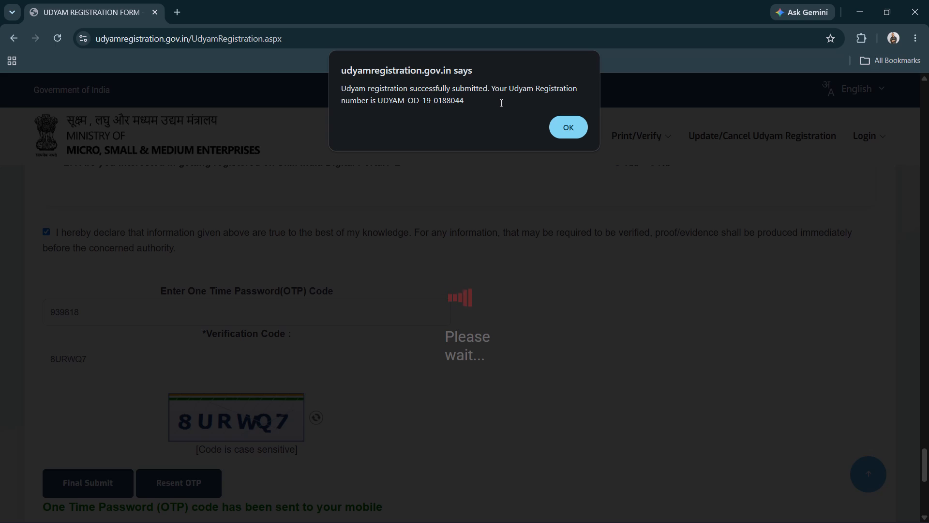
Dismiss the success message and look over the registration thank-you page.
{"action": "left_click", "coordinate": [552, 123]}
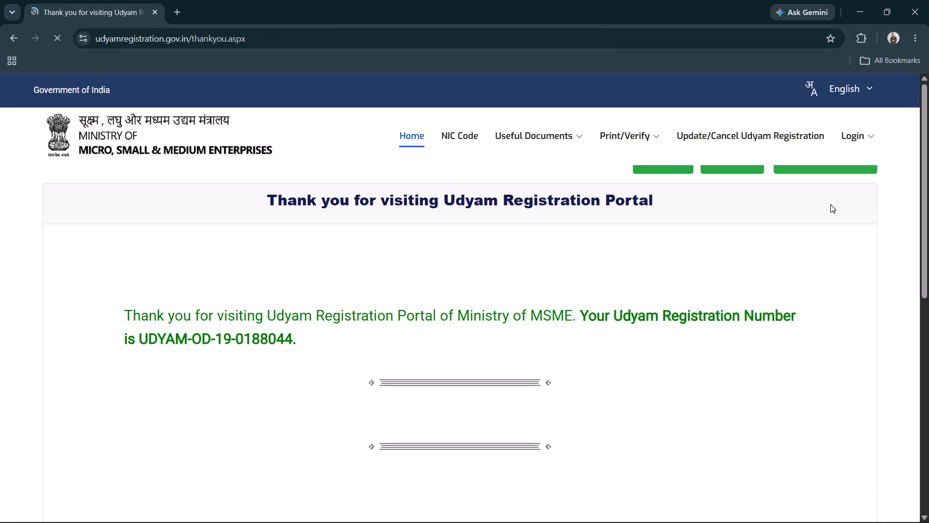
{"action": "scroll", "coordinate": [669, 221], "scroll_direction": "down", "scroll_amount": 2}
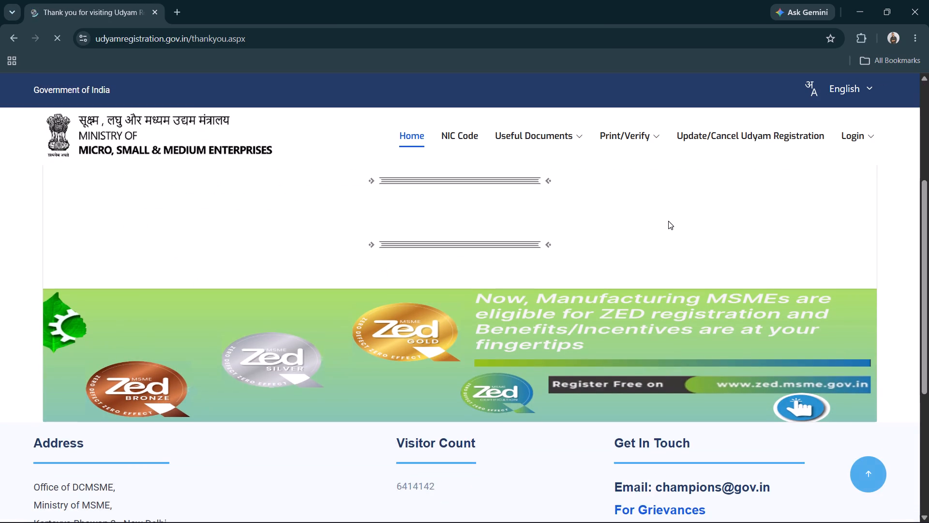
Examine the registration thank-you page from the registration number message down to the footer contact details.
{"action": "scroll", "coordinate": [668, 221], "scroll_direction": "down", "scroll_amount": 1}
{"action": "scroll", "coordinate": [668, 221], "scroll_direction": "up", "scroll_amount": 3}
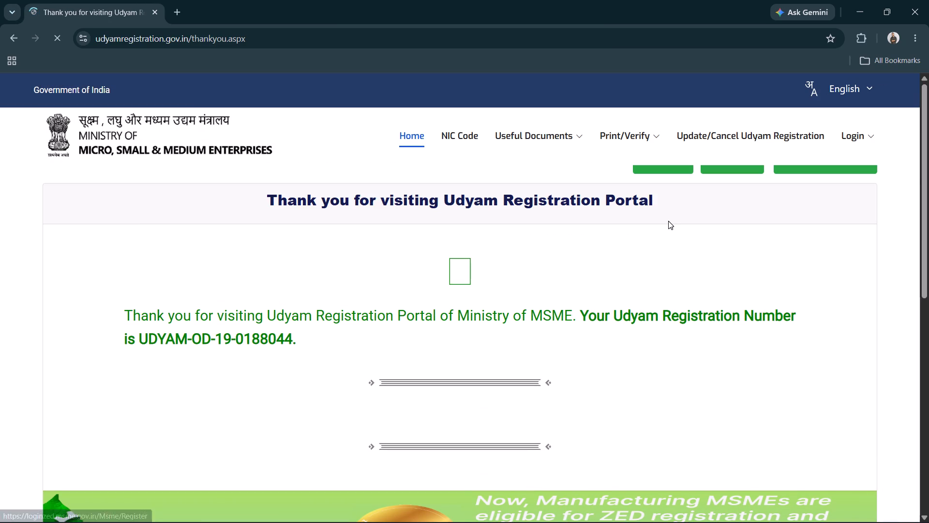
{"action": "scroll", "coordinate": [668, 223], "scroll_direction": "up", "scroll_amount": 2}
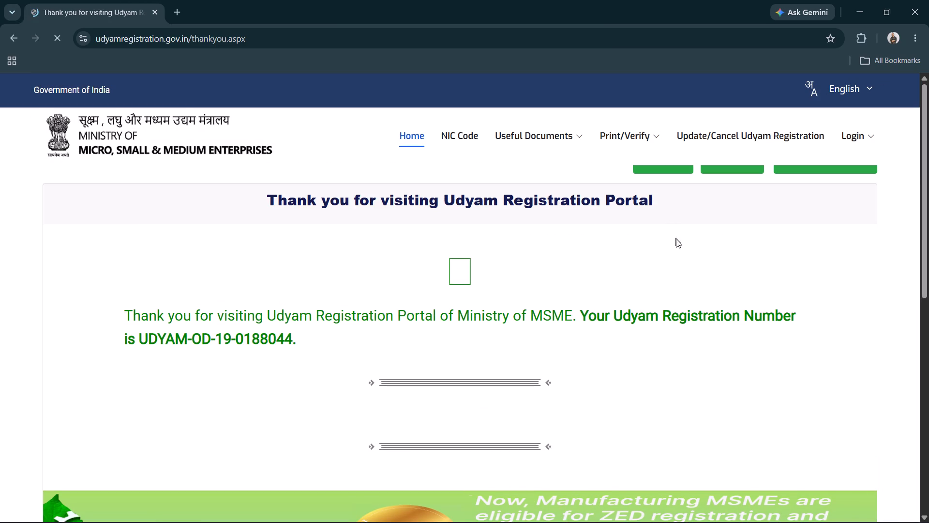
{"action": "scroll", "coordinate": [689, 254], "scroll_direction": "up", "scroll_amount": 4}
{"action": "scroll", "coordinate": [690, 253], "scroll_direction": "down", "scroll_amount": 5}
{"action": "scroll", "coordinate": [690, 250], "scroll_direction": "up", "scroll_amount": 10}
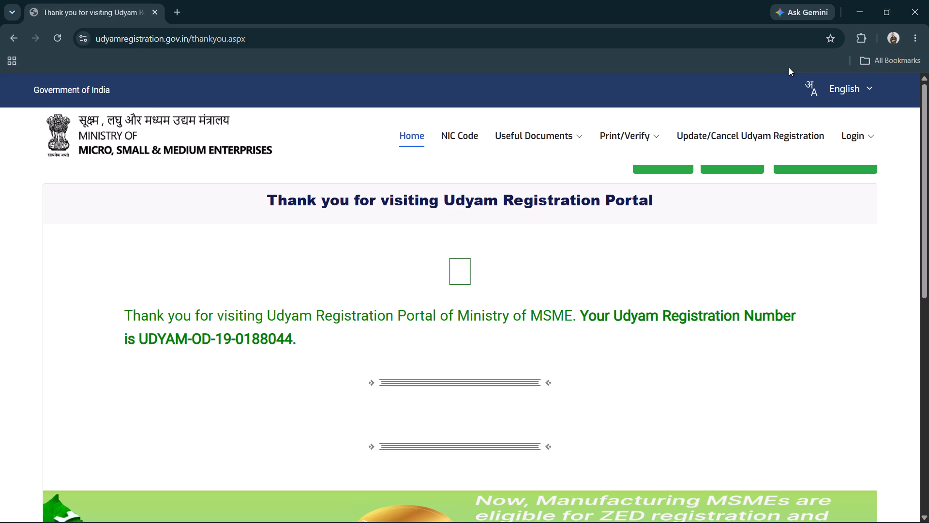
{"action": "scroll", "coordinate": [787, 65], "scroll_direction": "down", "scroll_amount": 6}
{"action": "scroll", "coordinate": [810, 309], "scroll_direction": "down", "scroll_amount": 13}
{"action": "scroll", "coordinate": [803, 304], "scroll_direction": "up", "scroll_amount": 1}
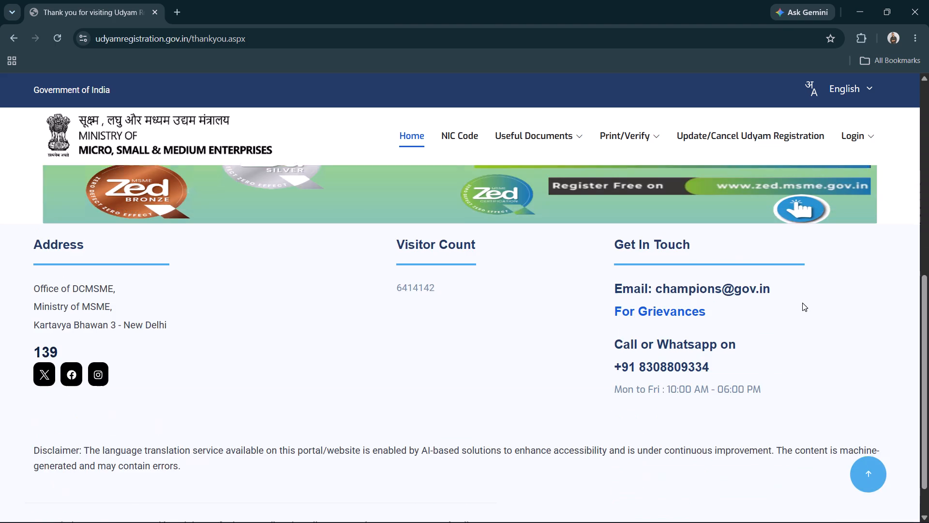
{"action": "scroll", "coordinate": [802, 301], "scroll_direction": "up", "scroll_amount": 13}
{"action": "scroll", "coordinate": [801, 297], "scroll_direction": "down", "scroll_amount": 6}
{"action": "scroll", "coordinate": [801, 297], "scroll_direction": "up", "scroll_amount": 5}
{"action": "scroll", "coordinate": [801, 296], "scroll_direction": "down", "scroll_amount": 5}
{"action": "scroll", "coordinate": [801, 296], "scroll_direction": "up", "scroll_amount": 4}
{"action": "scroll", "coordinate": [801, 296], "scroll_direction": "down", "scroll_amount": 4}
{"action": "scroll", "coordinate": [801, 296], "scroll_direction": "up", "scroll_amount": 6}
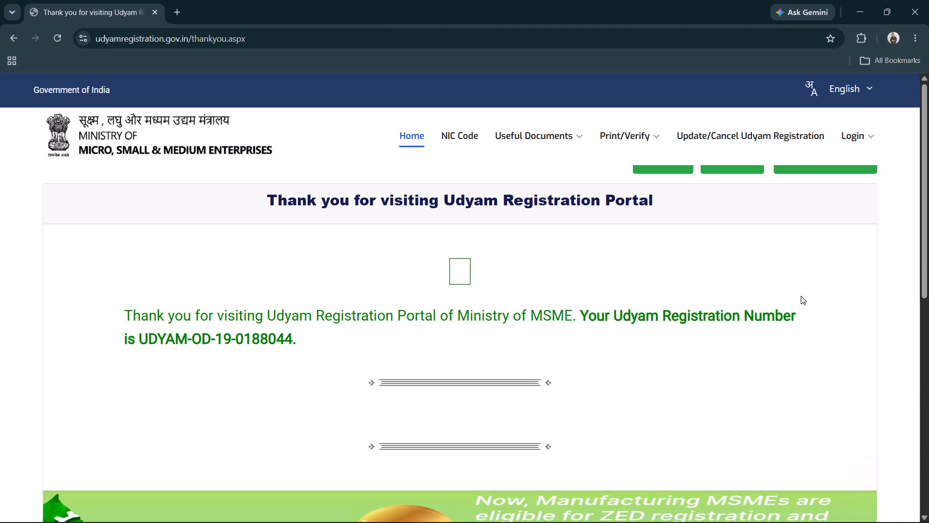
{"action": "left_click", "coordinate": [650, 318]}
{"action": "left_click", "coordinate": [414, 366]}
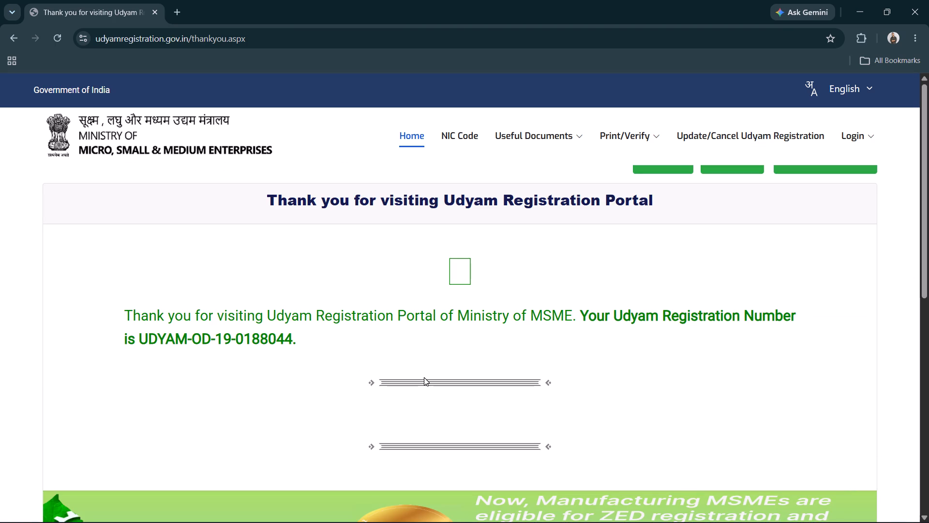
{"action": "left_click", "coordinate": [424, 379]}
{"action": "left_click", "coordinate": [440, 406]}
Reload the thank-you page and try to open the empty box above the registration number message.
{"action": "left_click", "coordinate": [54, 38]}
{"action": "left_click", "coordinate": [458, 268]}
{"action": "triple_click", "coordinate": [461, 277]}
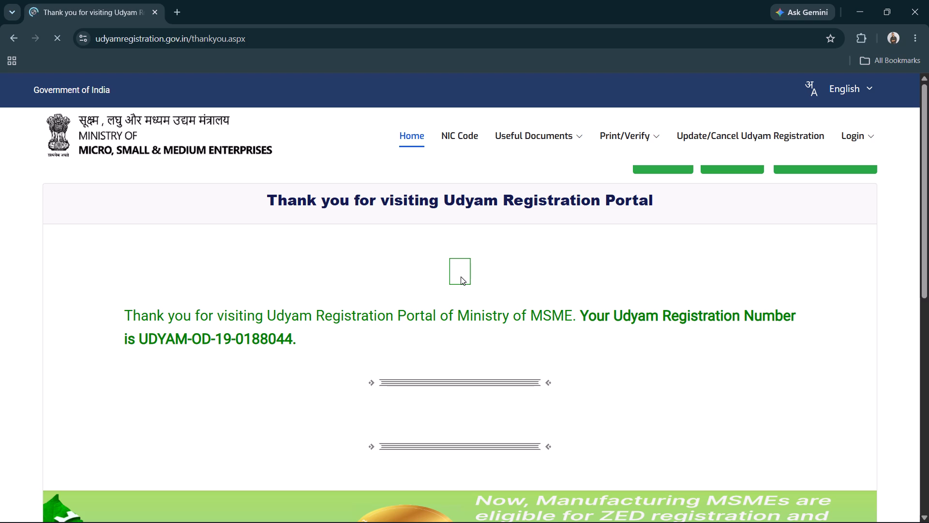
{"action": "double_click", "coordinate": [461, 277]}
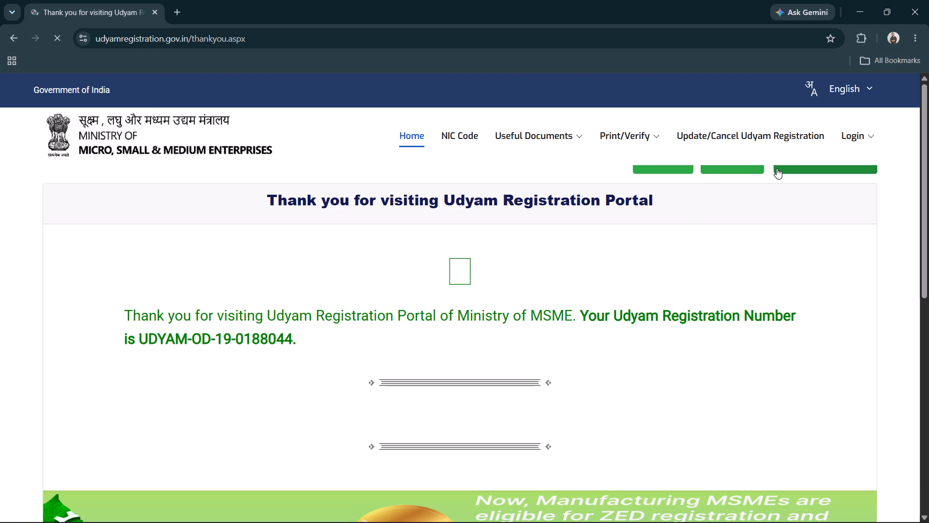
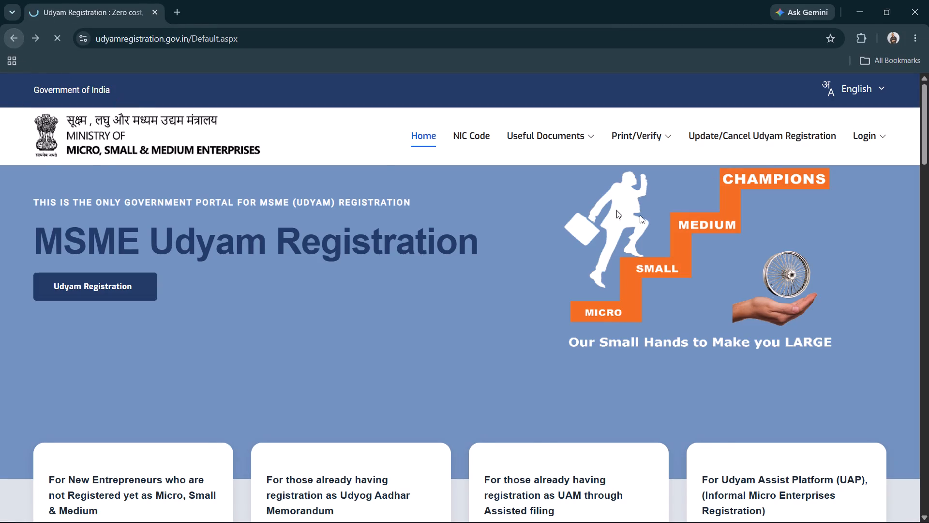
Preview the thank-you page's printout and close the preview without saving or printing.
{"action": "left_click", "coordinate": [667, 168]}
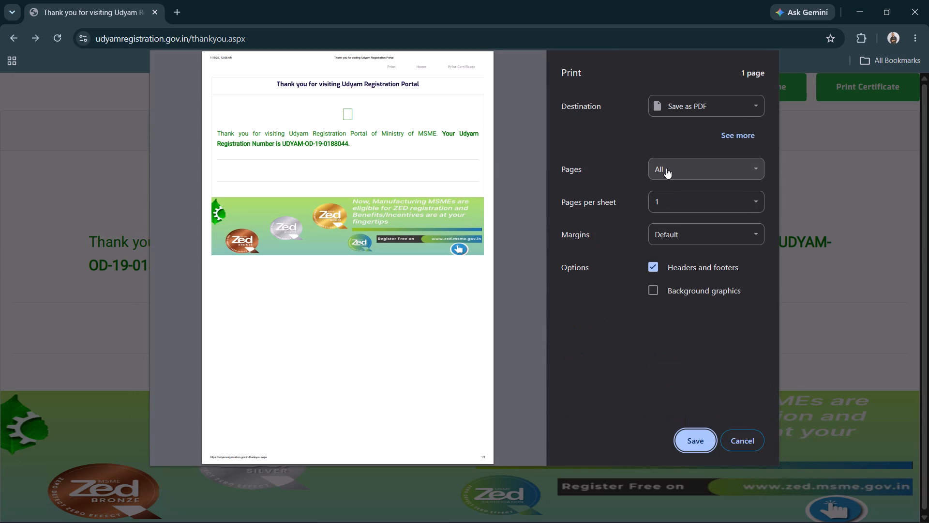
{"action": "left_click", "coordinate": [739, 441]}
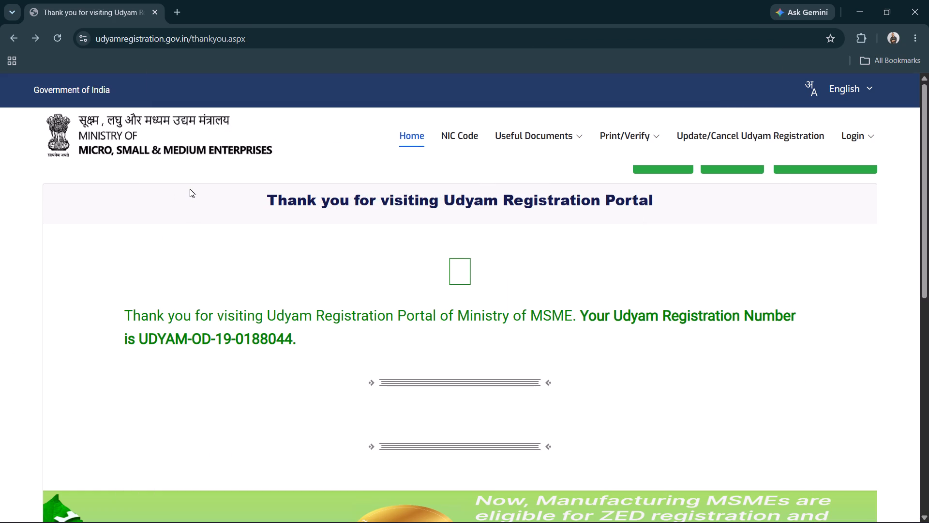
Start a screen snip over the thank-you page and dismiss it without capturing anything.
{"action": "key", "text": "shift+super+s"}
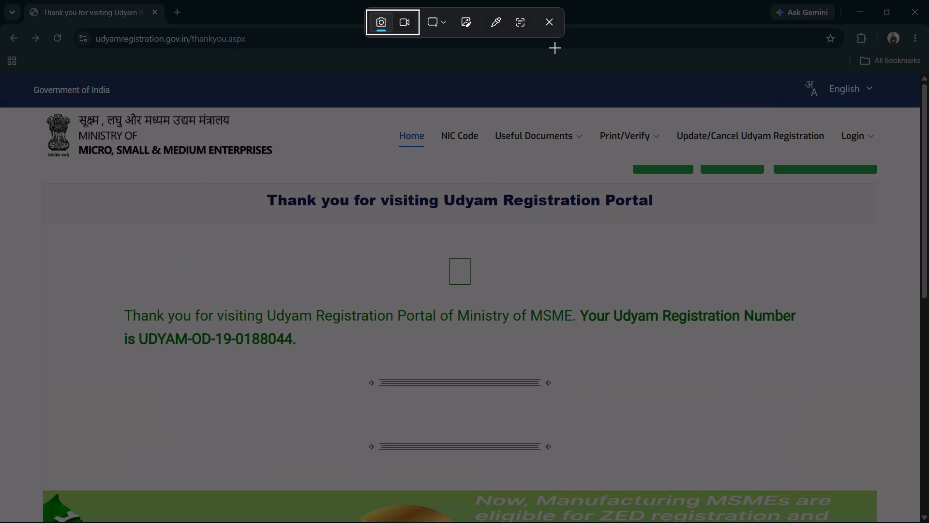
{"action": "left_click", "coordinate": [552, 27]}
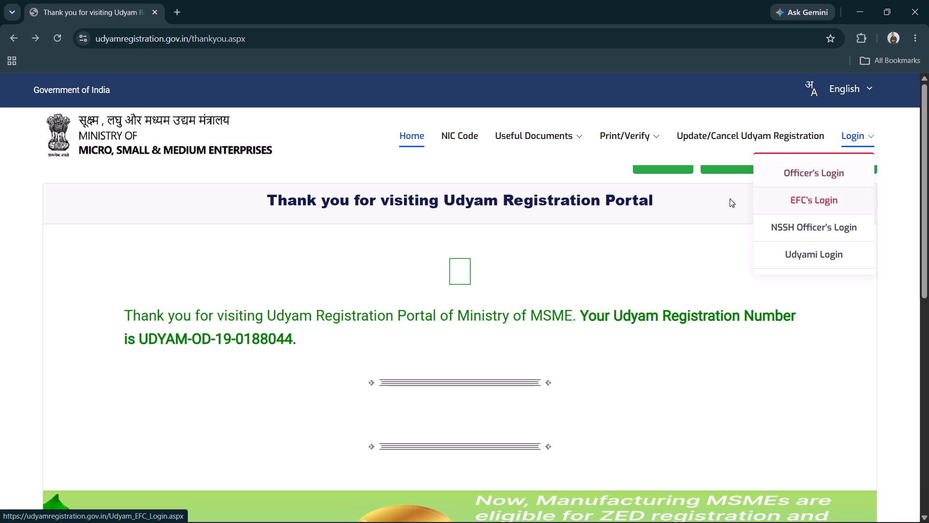
Try to open the printable Udyam registration certificate from the thank-you page.
{"action": "left_click", "coordinate": [830, 170]}
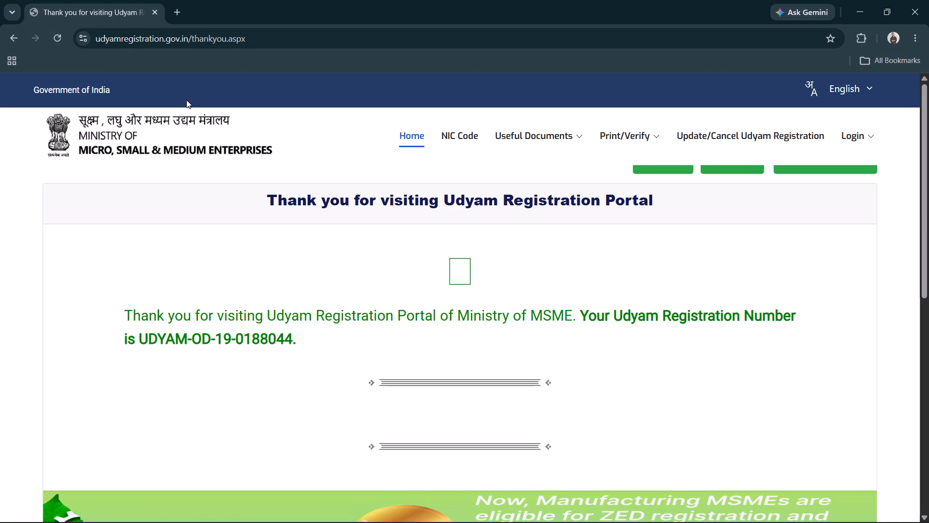
Force a full reload of the thank-you page, agreeing to resubmit the form data.
{"action": "key", "text": "ctrl+shift+r"}
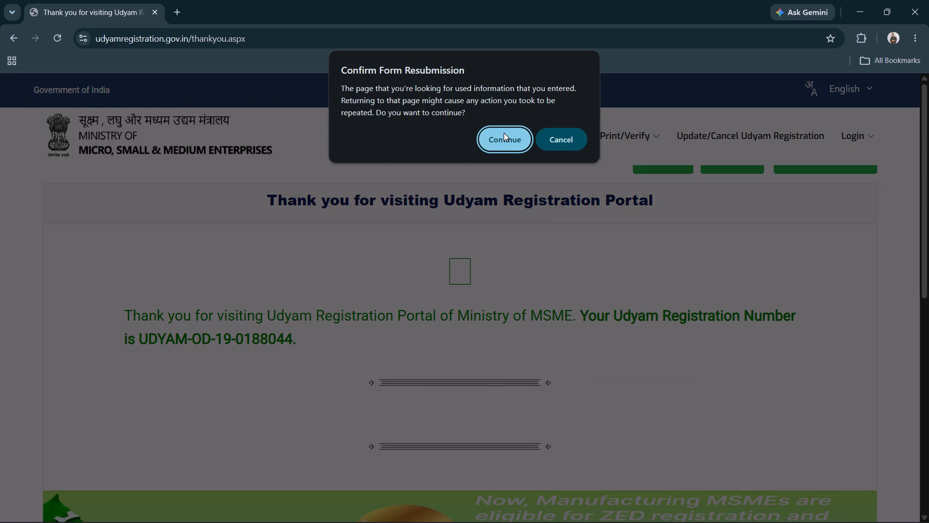
{"action": "left_click", "coordinate": [555, 140]}
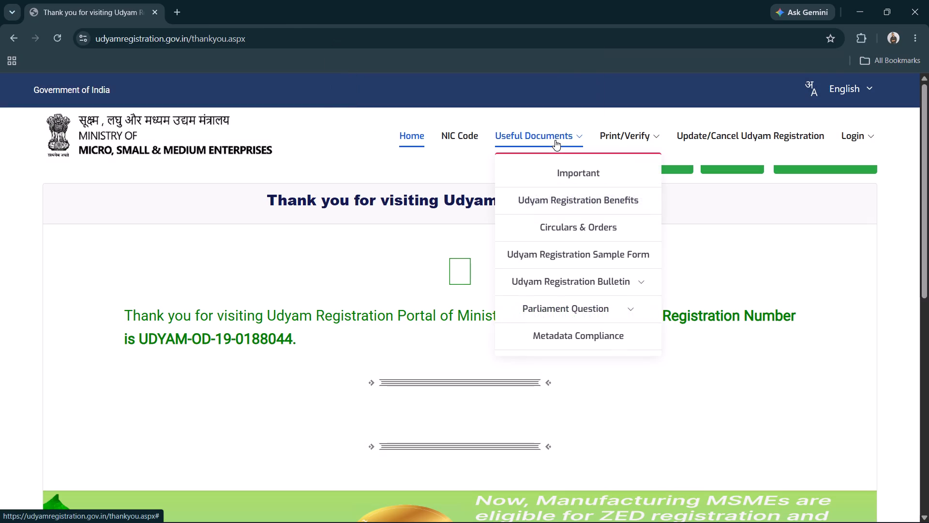
{"action": "key", "text": "ctrl+shift+r"}
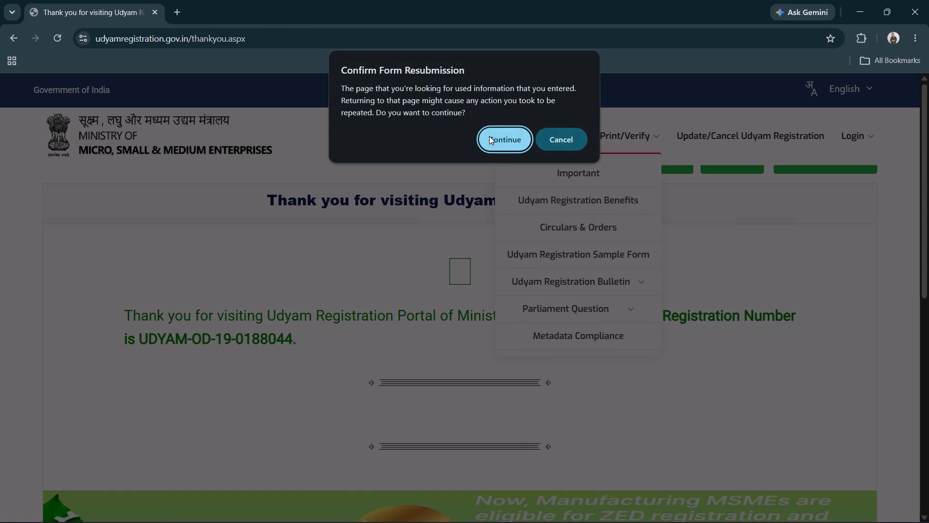
{"action": "left_click", "coordinate": [489, 136]}
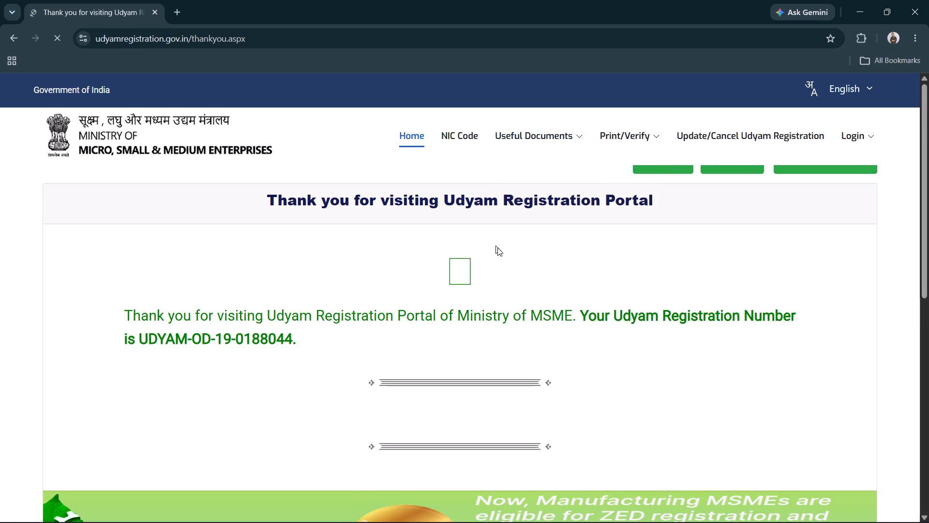
{"action": "scroll", "coordinate": [779, 261], "scroll_direction": "up", "scroll_amount": 6}
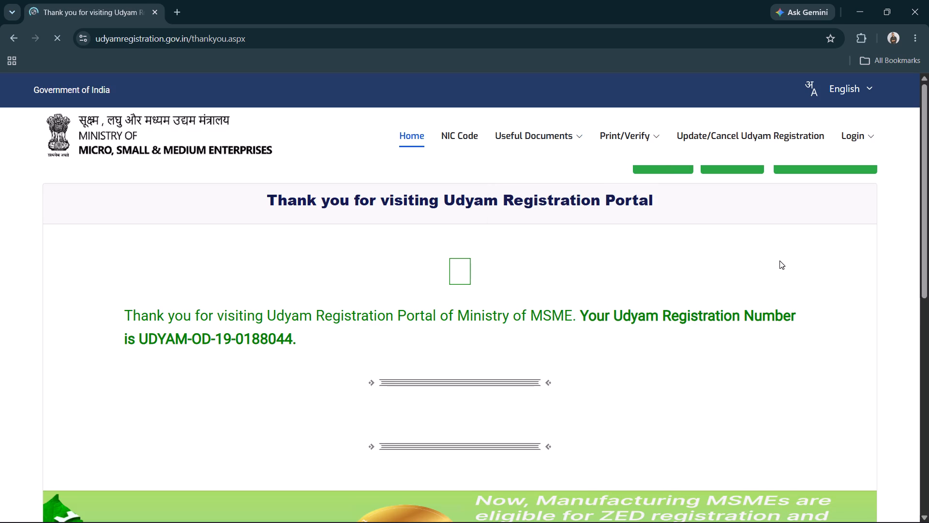
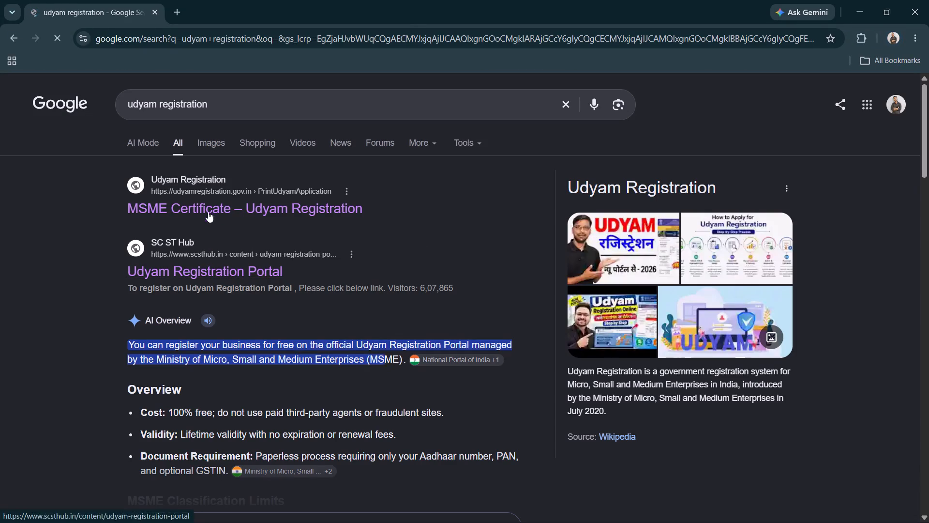
Open the MSME Certificate – Udyam Registration page on udyamregistration.gov.in from the search results.
{"action": "left_click", "coordinate": [208, 179]}
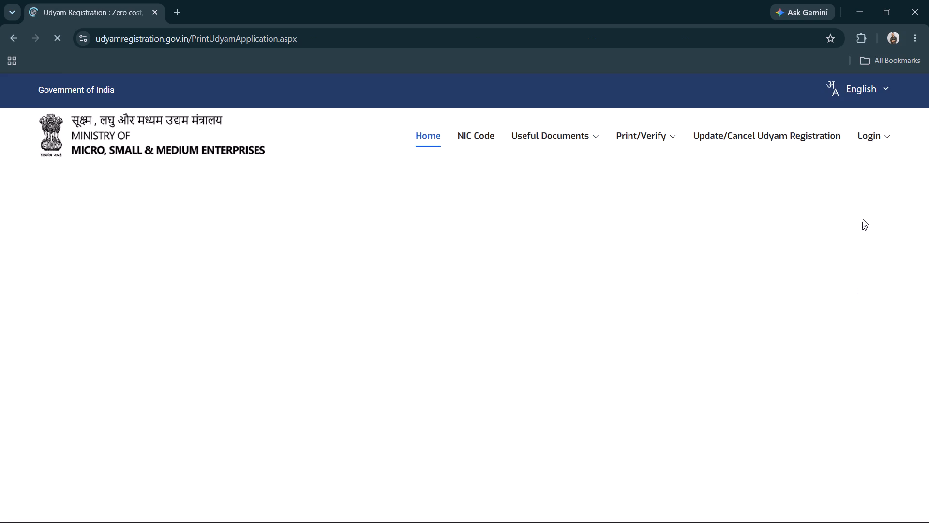
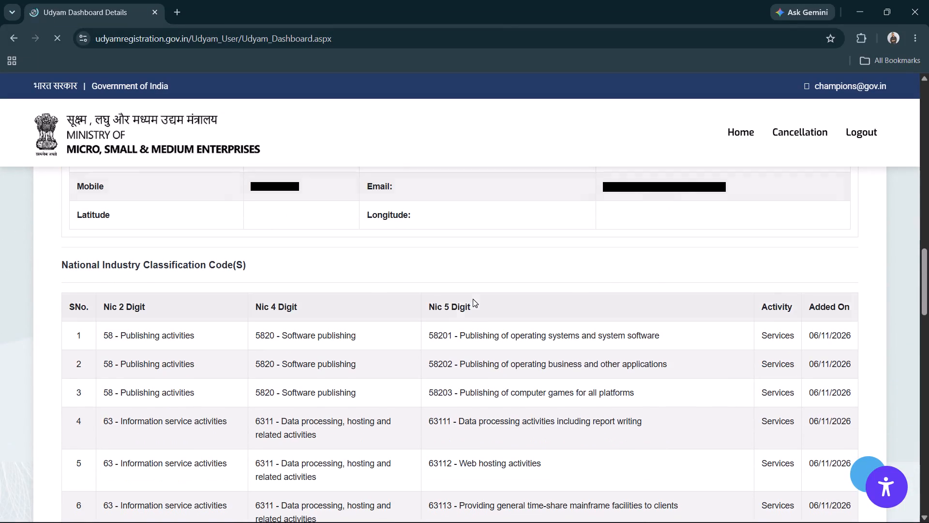
Review the enterprise details and the National Industry Classification codes listed on the Udyam dashboard.
{"action": "scroll", "coordinate": [473, 299], "scroll_direction": "down", "scroll_amount": 13}
{"action": "scroll", "coordinate": [473, 299], "scroll_direction": "up", "scroll_amount": 7}
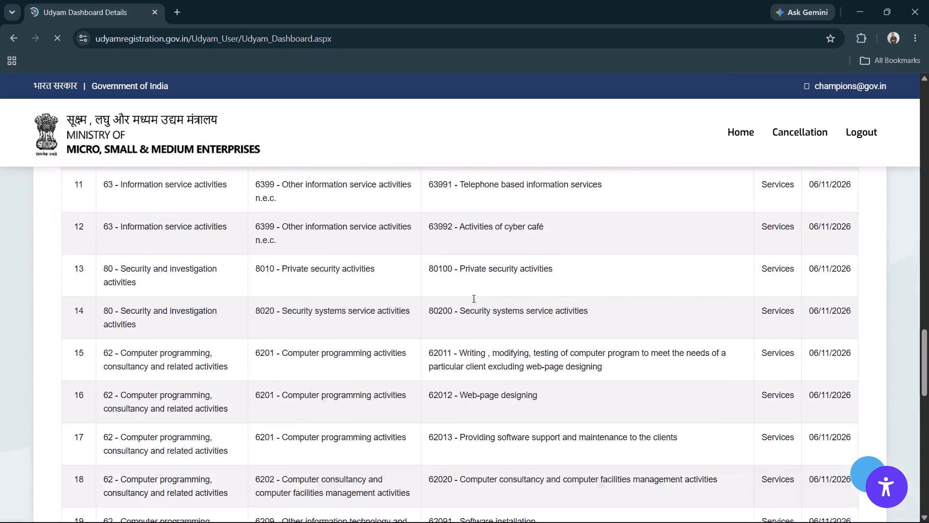
{"action": "scroll", "coordinate": [473, 298], "scroll_direction": "up", "scroll_amount": 18}
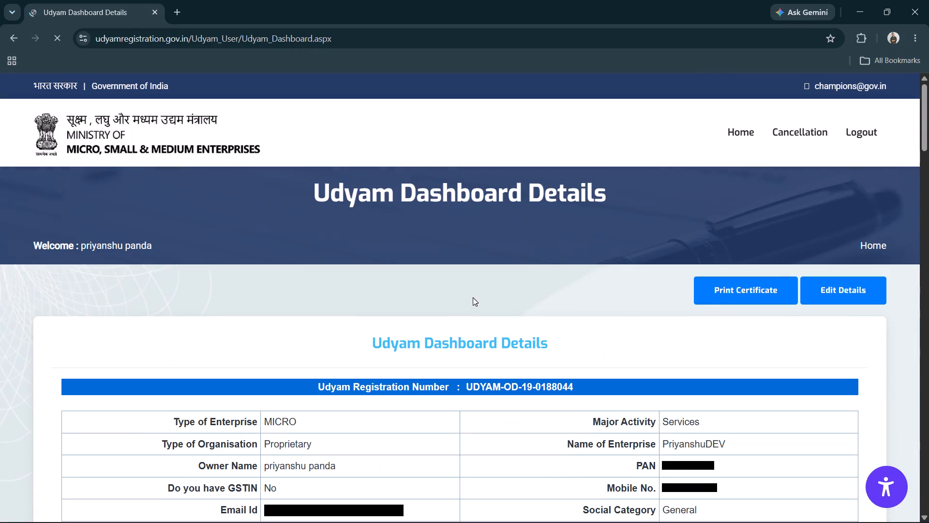
Open the printable Udyam Registration Certificate from the dashboard.
{"action": "left_click", "coordinate": [709, 293]}
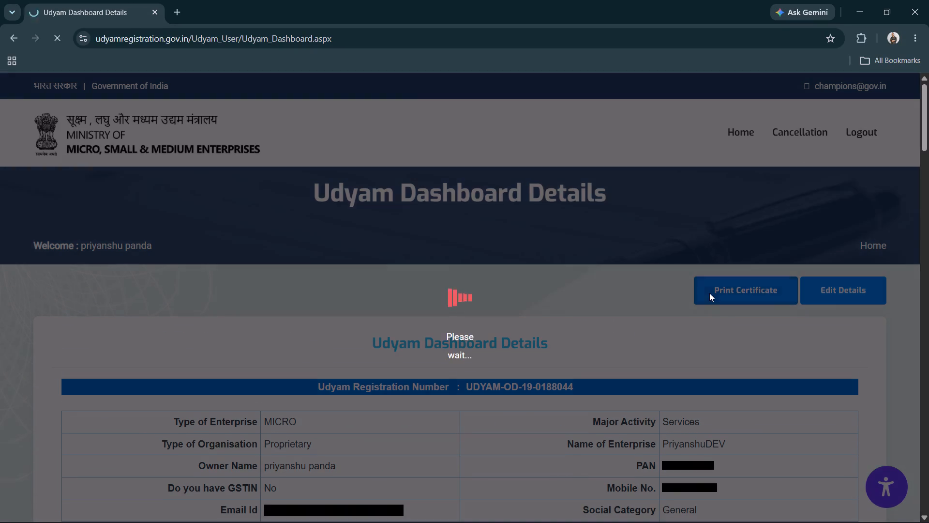
Look over the Udyam Registration Certificate and print it without the annexure.
{"action": "scroll", "coordinate": [555, 302], "scroll_direction": "down", "scroll_amount": 5}
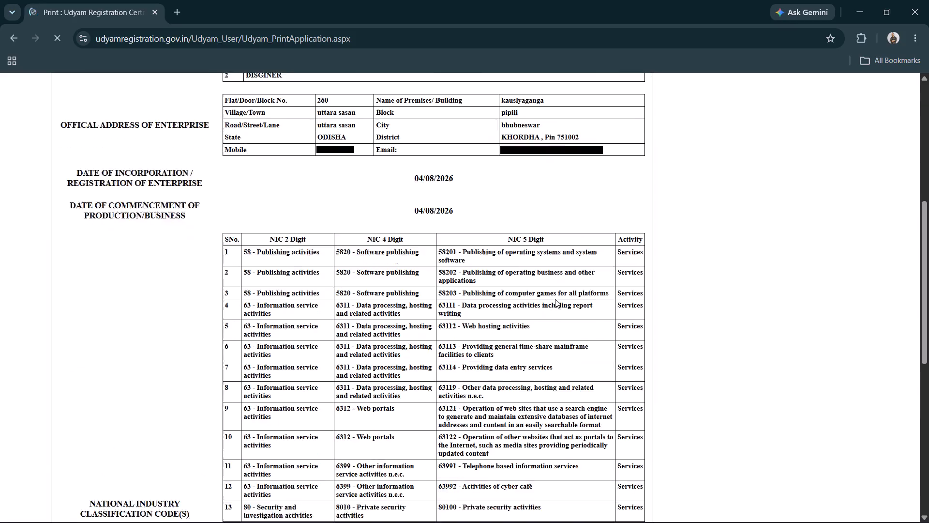
{"action": "scroll", "coordinate": [555, 299], "scroll_direction": "down", "scroll_amount": 4}
{"action": "scroll", "coordinate": [555, 299], "scroll_direction": "up", "scroll_amount": 5}
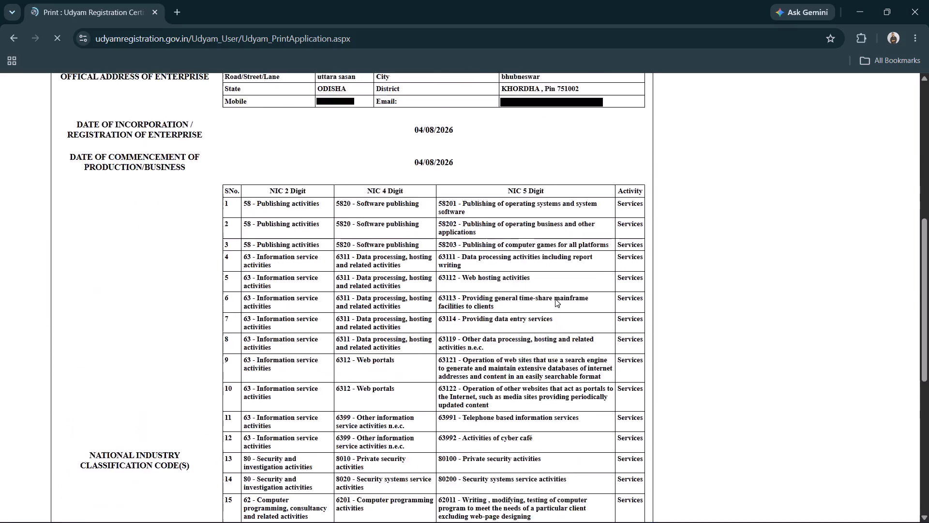
{"action": "scroll", "coordinate": [555, 299], "scroll_direction": "up", "scroll_amount": 7}
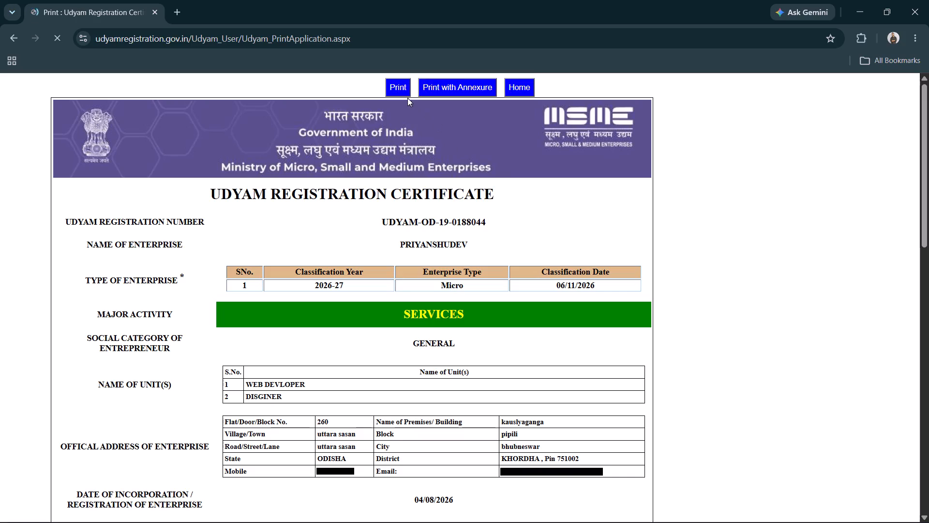
{"action": "left_click", "coordinate": [401, 85]}
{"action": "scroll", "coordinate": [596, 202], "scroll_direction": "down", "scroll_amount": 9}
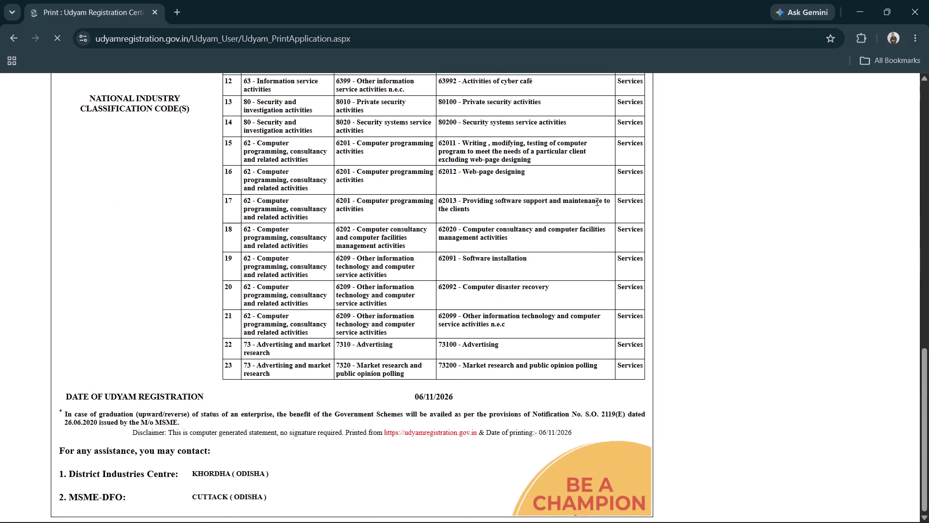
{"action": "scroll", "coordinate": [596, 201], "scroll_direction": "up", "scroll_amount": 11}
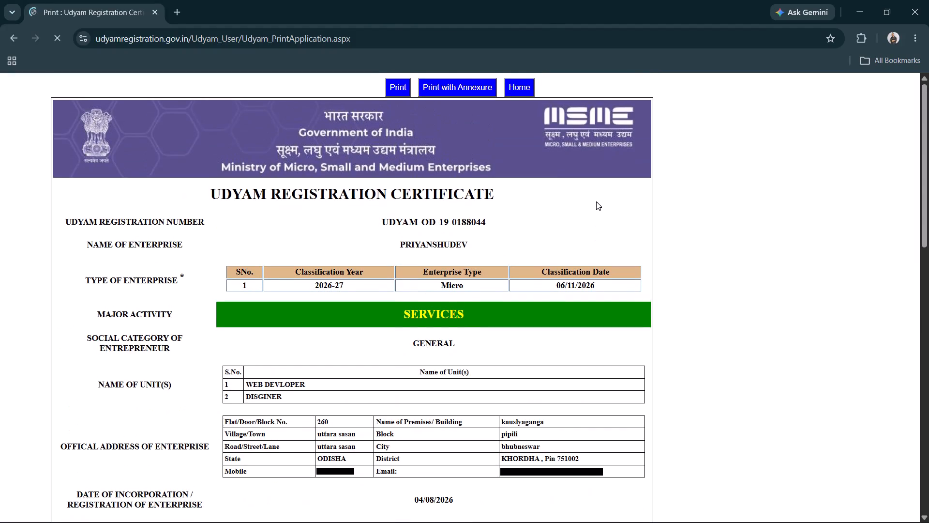
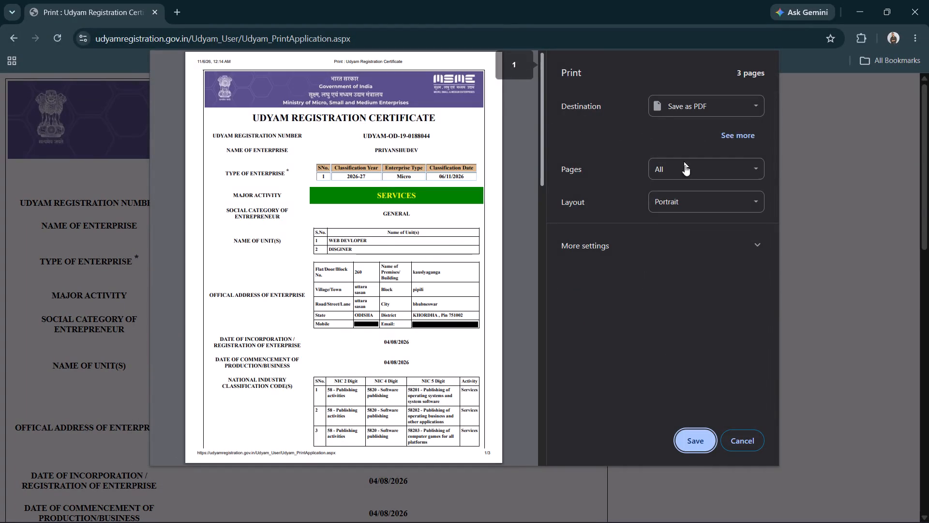
Save the certificate without annexure as a PDF named "Udyam Registration Certificate" in the Documents folder.
{"action": "left_click", "coordinate": [700, 434]}
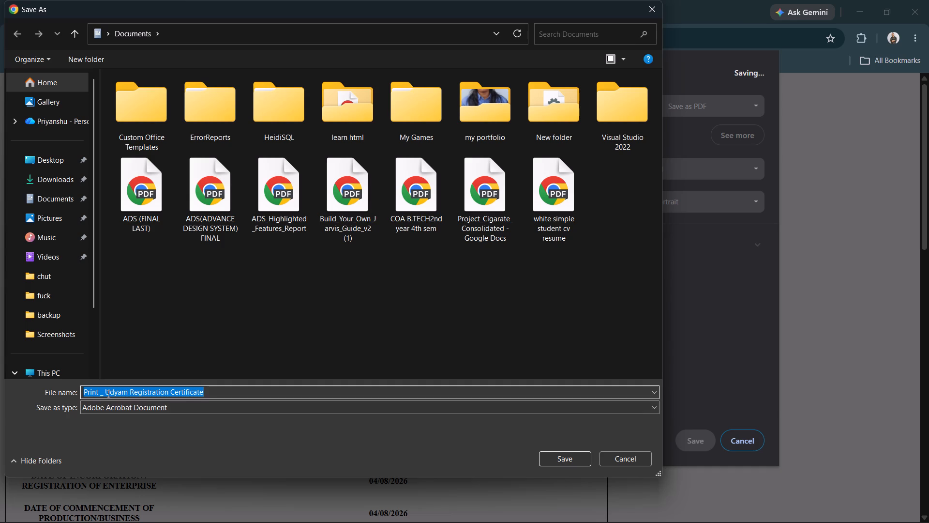
{"action": "left_click_drag", "start_coordinate": [106, 393], "coordinate": [62, 393]}
{"action": "key", "text": "BackSpace"}
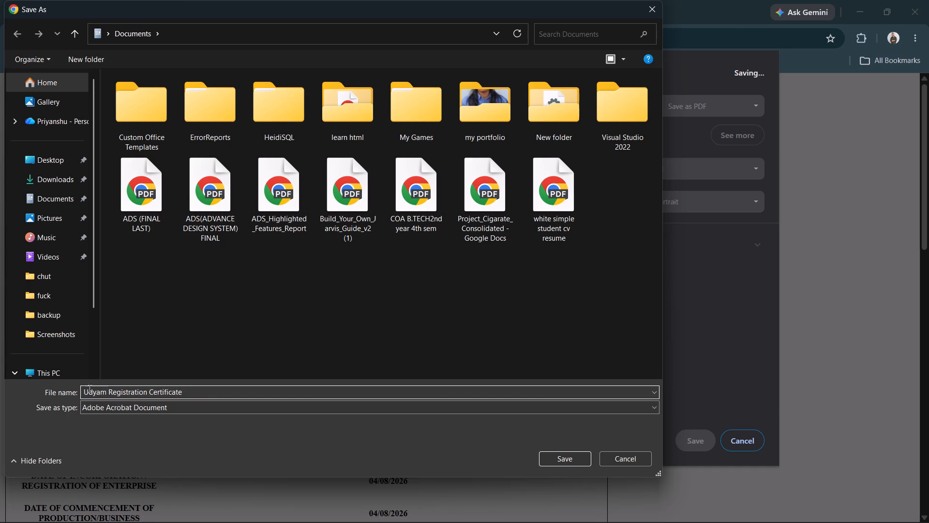
{"action": "left_click", "coordinate": [545, 460]}
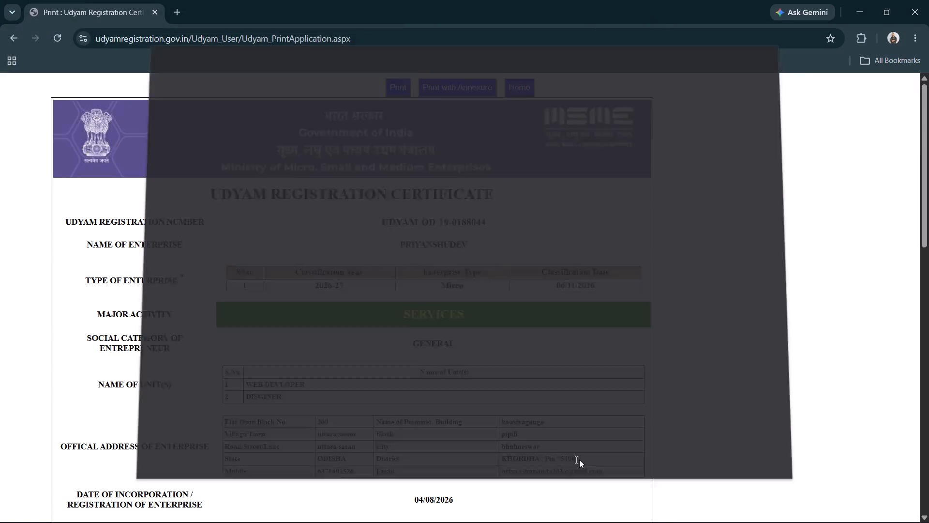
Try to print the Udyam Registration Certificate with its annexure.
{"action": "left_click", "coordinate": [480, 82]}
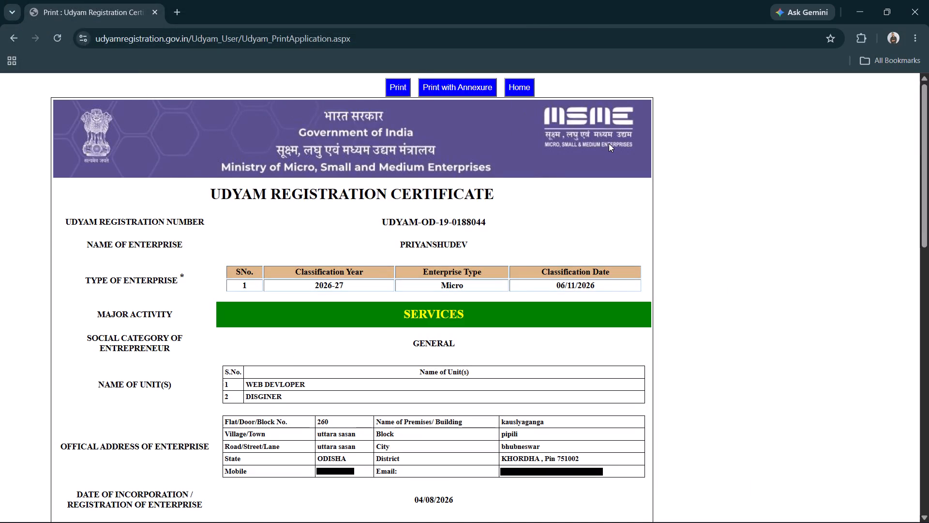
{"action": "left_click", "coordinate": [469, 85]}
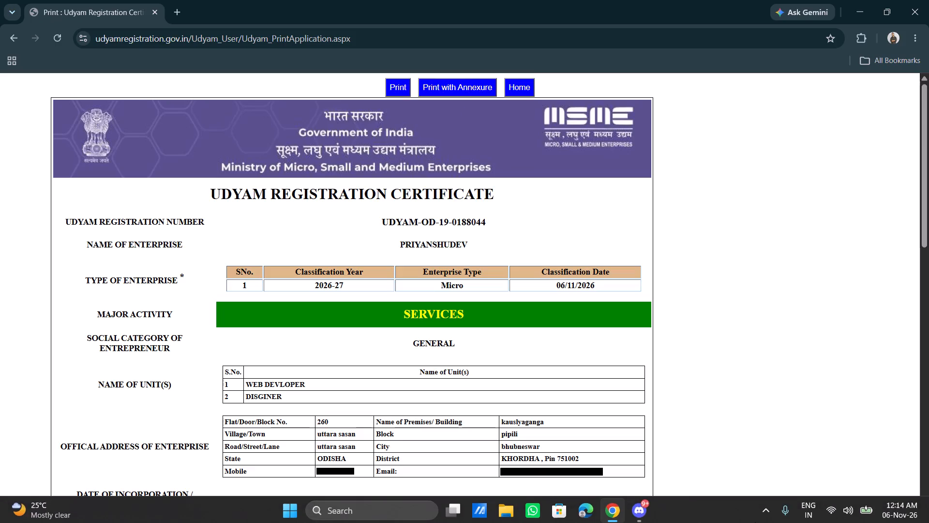
Switch to File Explorer and check the Documents folder for the saved Udyam Registration Certificate PDF.
{"action": "left_click", "coordinate": [511, 514]}
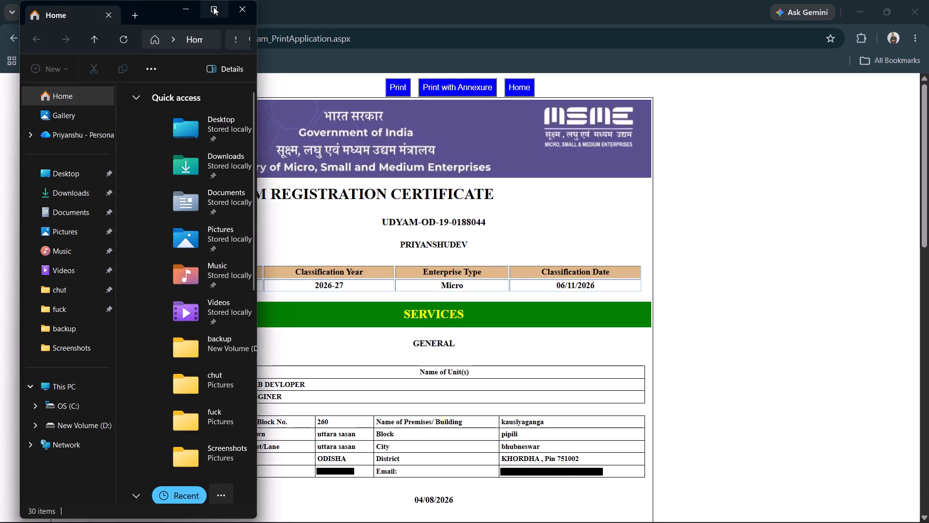
{"action": "left_click", "coordinate": [213, 7]}
{"action": "left_click", "coordinate": [58, 206]}
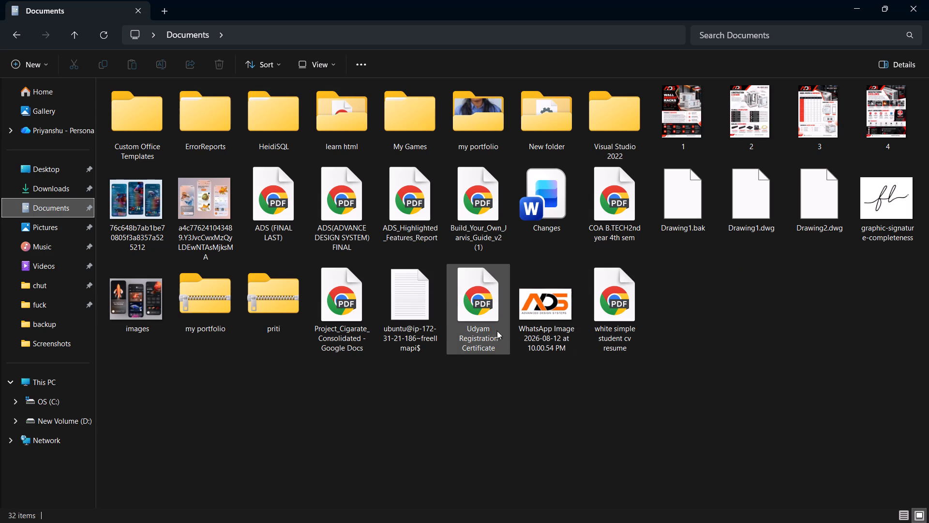
{"action": "left_click", "coordinate": [862, 0]}
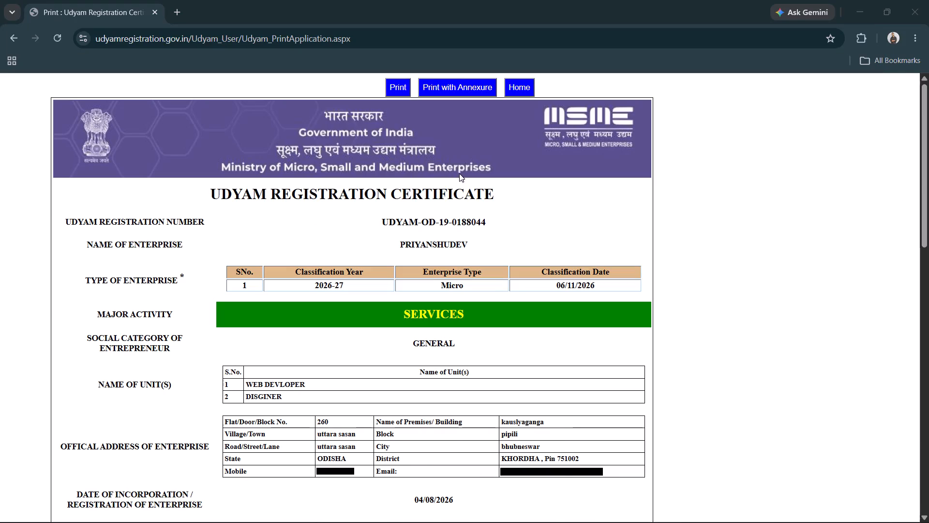
Reload the certificate page and open the print preview of the certificate with annexure.
{"action": "left_click", "coordinate": [473, 87]}
{"action": "scroll", "coordinate": [689, 138], "scroll_direction": "down", "scroll_amount": 17}
{"action": "scroll", "coordinate": [689, 138], "scroll_direction": "up", "scroll_amount": 4}
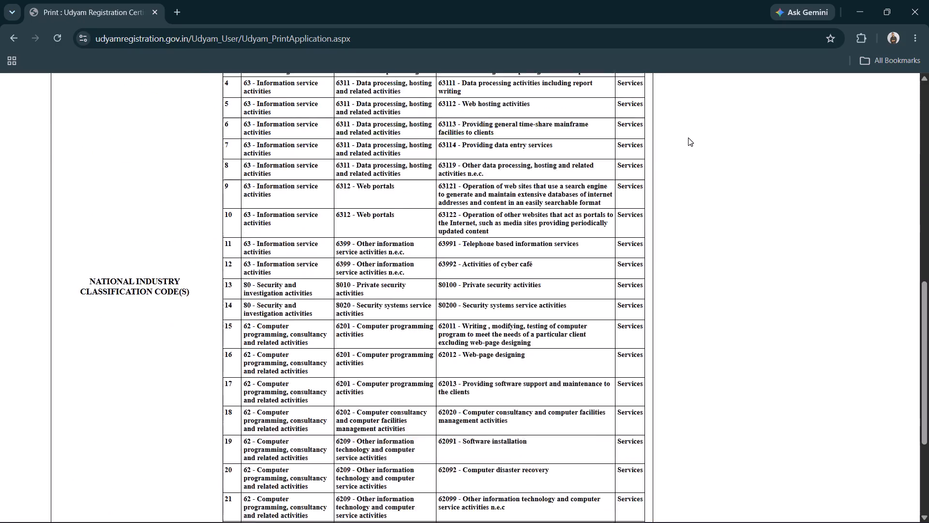
{"action": "scroll", "coordinate": [688, 138], "scroll_direction": "up", "scroll_amount": 15}
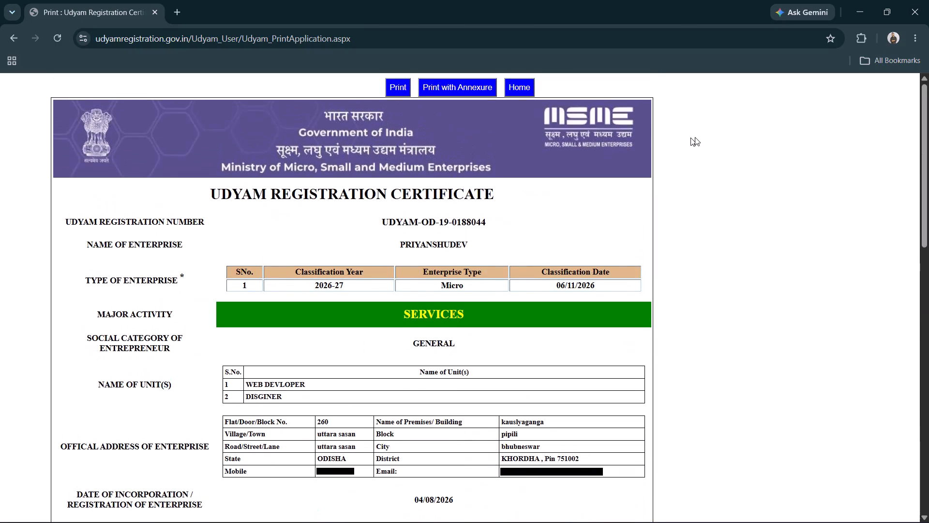
{"action": "key", "text": "ctrl+r"}
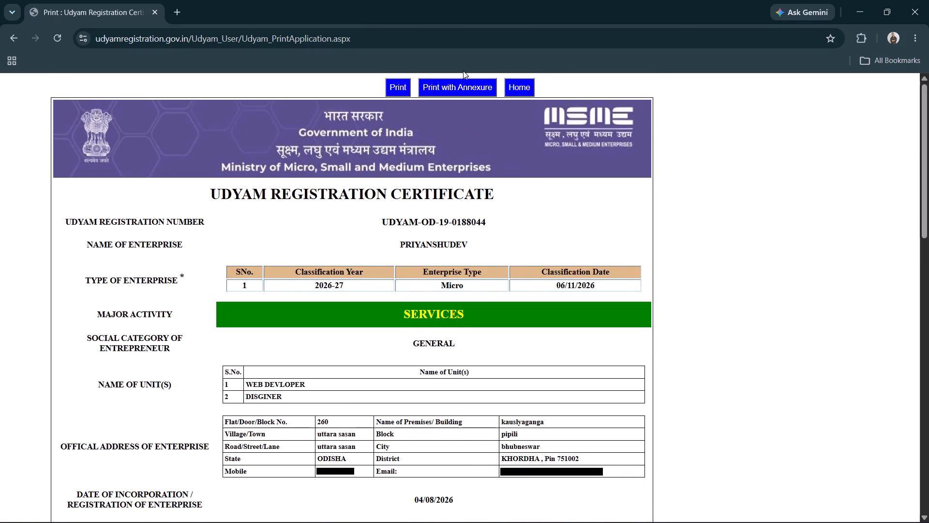
{"action": "left_click", "coordinate": [466, 86]}
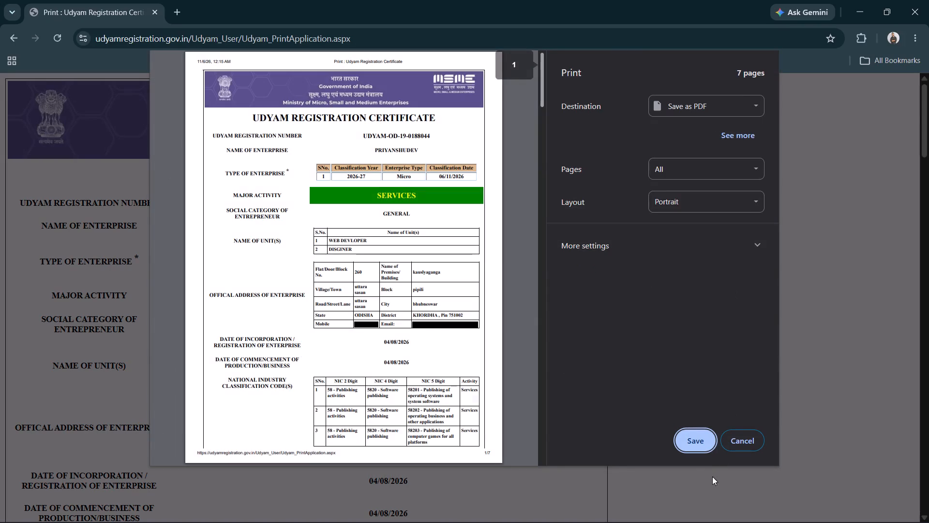
Check the preview pages and save the certificate with annexure as a PDF named "Udyam Registration Certificate(anx)" in Documents.
{"action": "scroll", "coordinate": [439, 311], "scroll_direction": "down", "scroll_amount": 11}
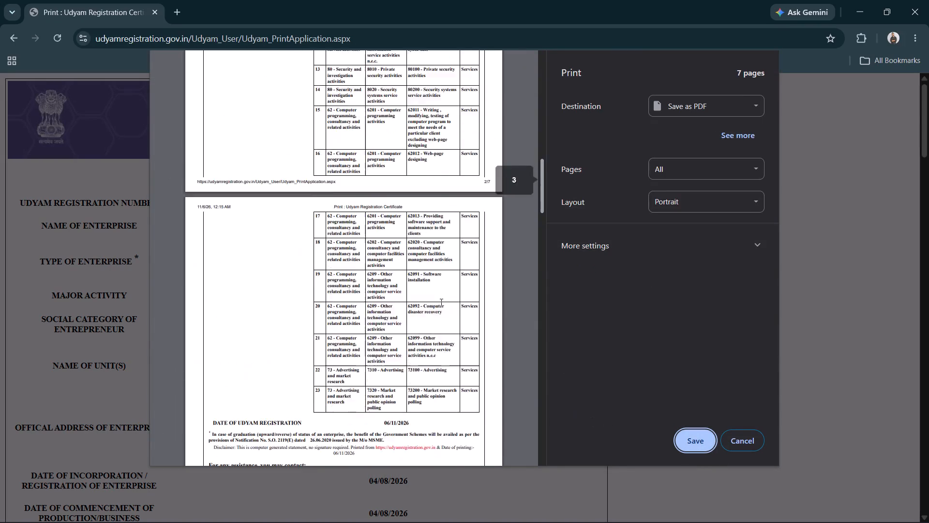
{"action": "scroll", "coordinate": [444, 299], "scroll_direction": "down", "scroll_amount": 3}
{"action": "scroll", "coordinate": [444, 299], "scroll_direction": "up", "scroll_amount": 3}
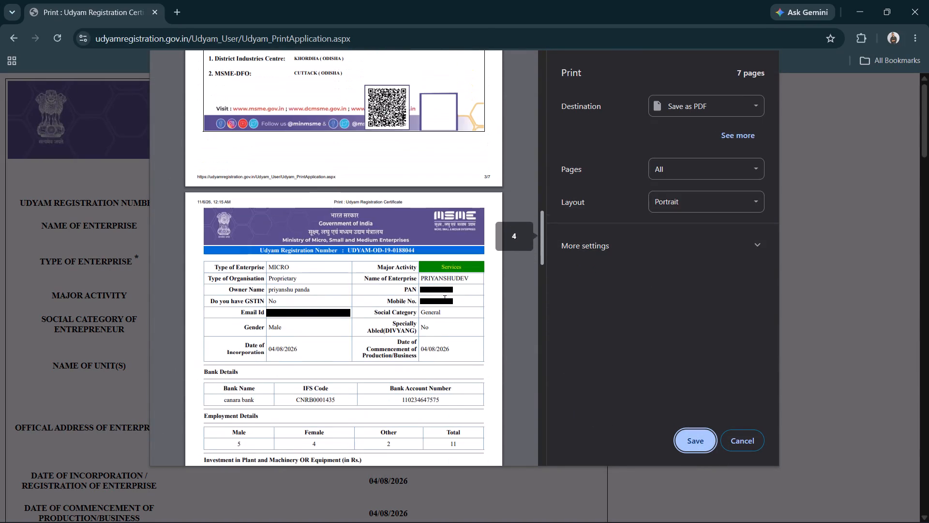
{"action": "scroll", "coordinate": [444, 298], "scroll_direction": "down", "scroll_amount": 14}
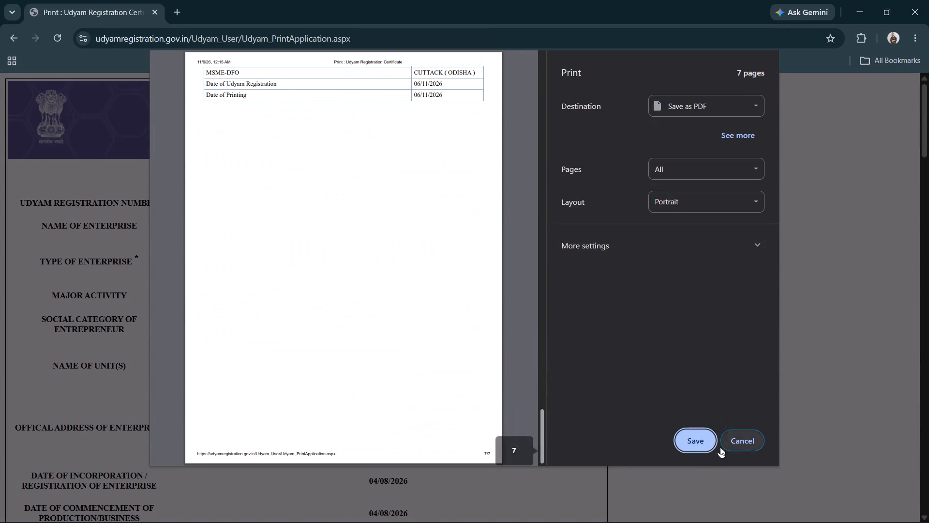
{"action": "left_click", "coordinate": [692, 444]}
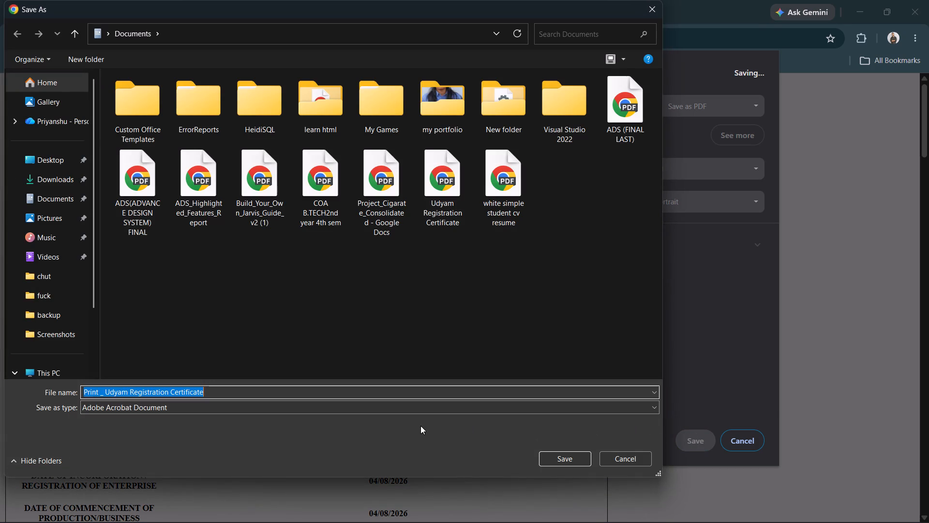
{"action": "left_click_drag", "start_coordinate": [106, 394], "coordinate": [69, 395]}
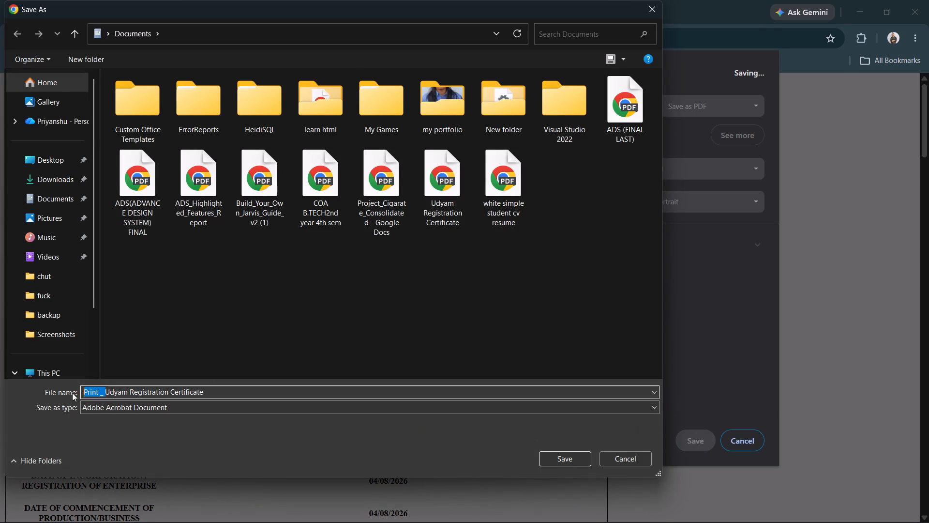
{"action": "key", "text": "BackSpace"}
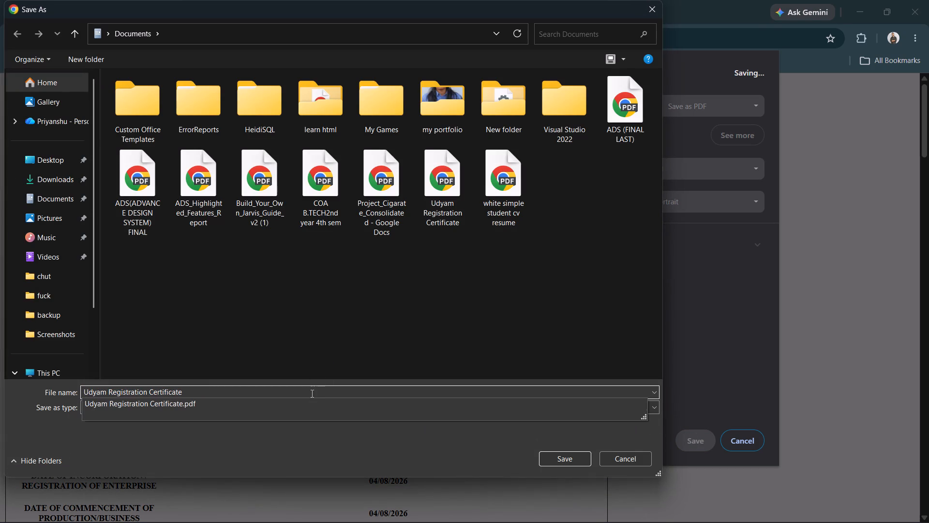
{"action": "left_click", "coordinate": [311, 393]}
{"action": "type", "text": "()"}
{"action": "key", "text": "Left"}
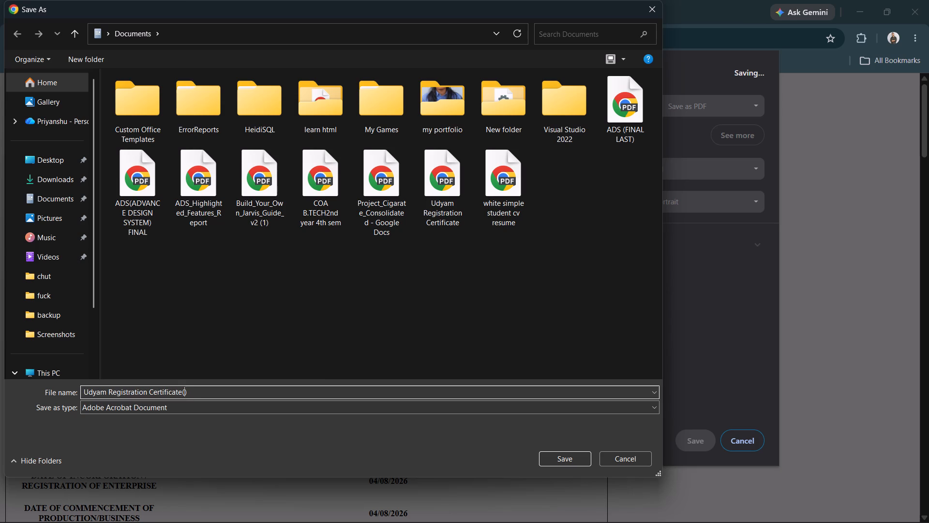
{"action": "type", "text": "an"}
{"action": "key", "text": "x"}
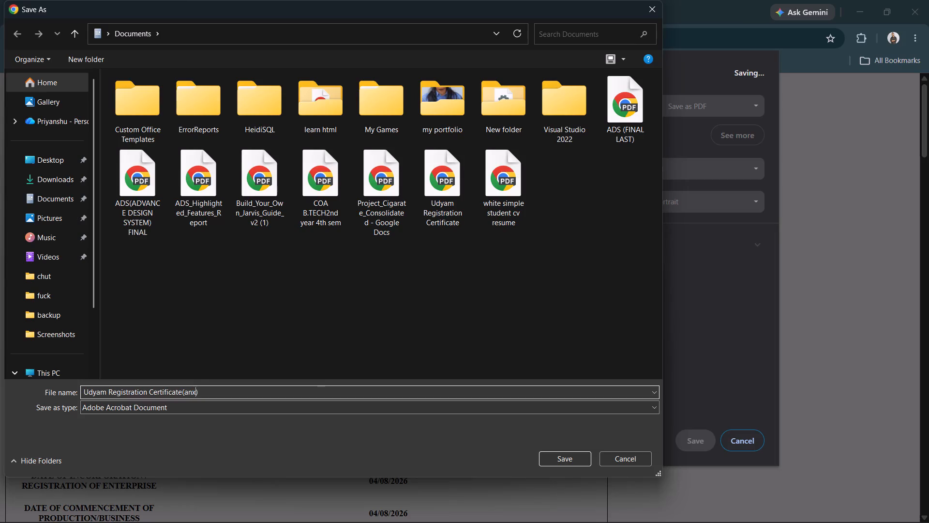
{"action": "left_click", "coordinate": [543, 458]}
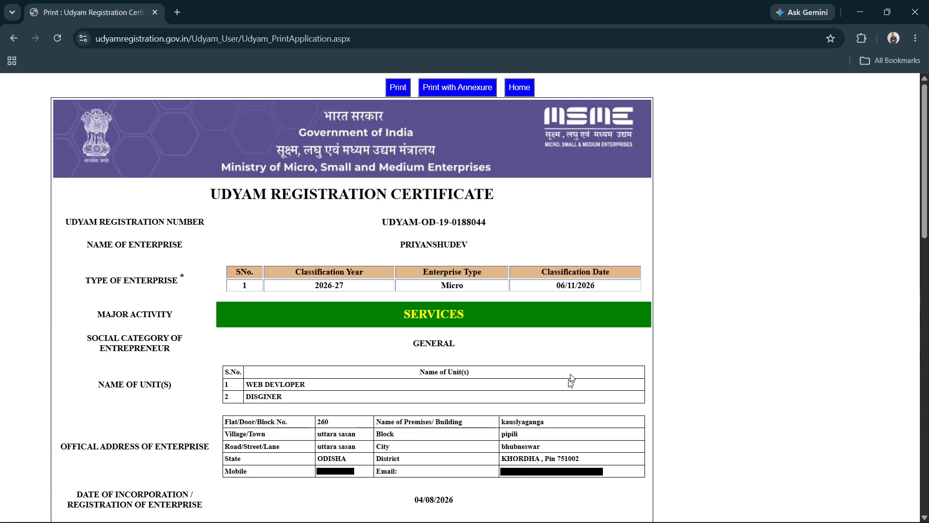
Leave the certificate page and return to the Udyam portal's home page.
{"action": "left_click", "coordinate": [525, 85]}
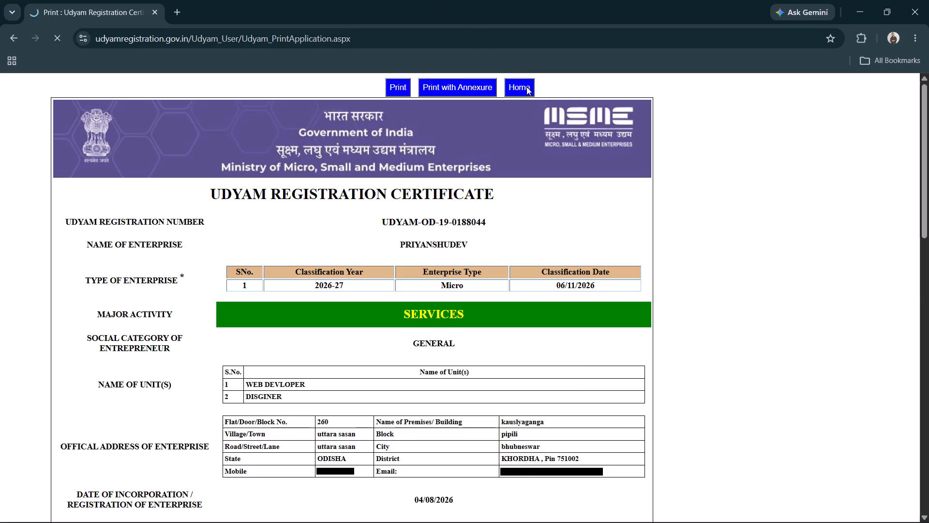